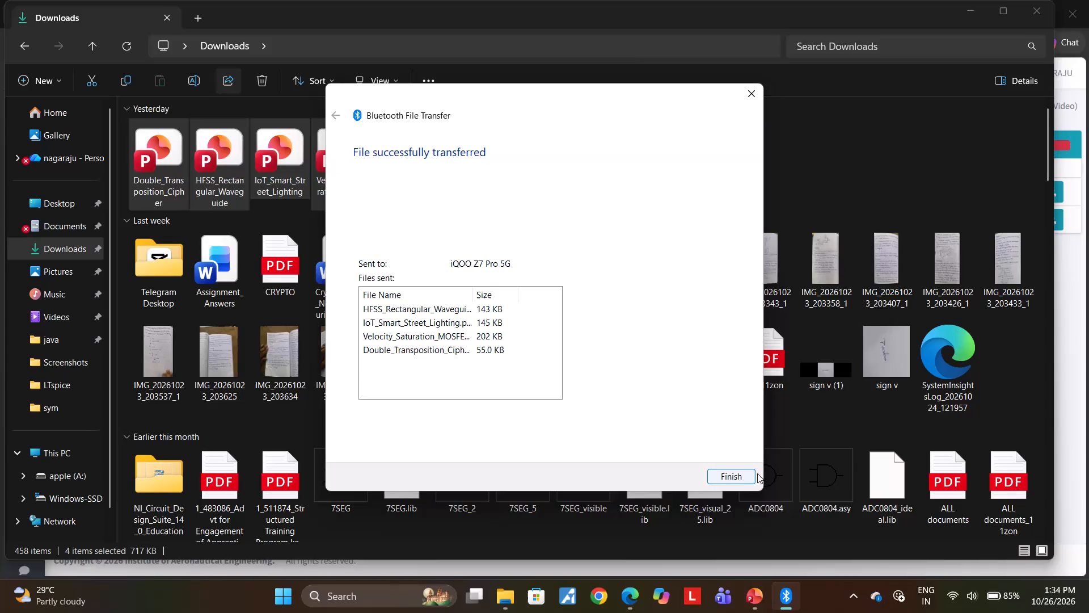
Finish the Bluetooth file transfer and close the Downloads folder window.
left_click(741, 473)
left_click(1032, 14)
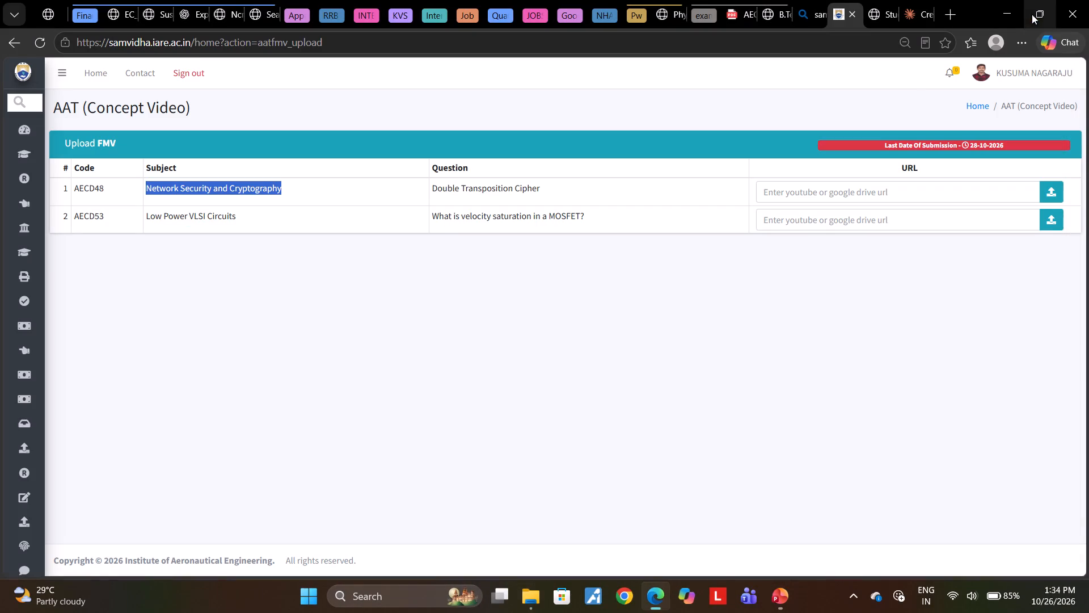
Switch to PowerPoint and look through the slides of the Double Transposition Cipher presentation.
left_click(774, 610)
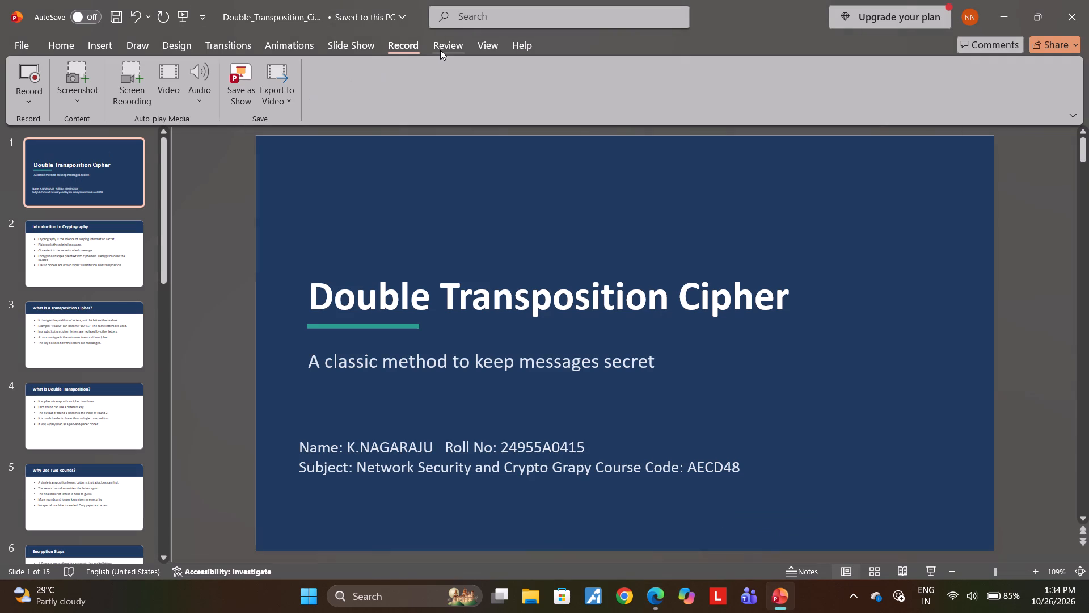
left_click_drag(166, 253, 151, 506)
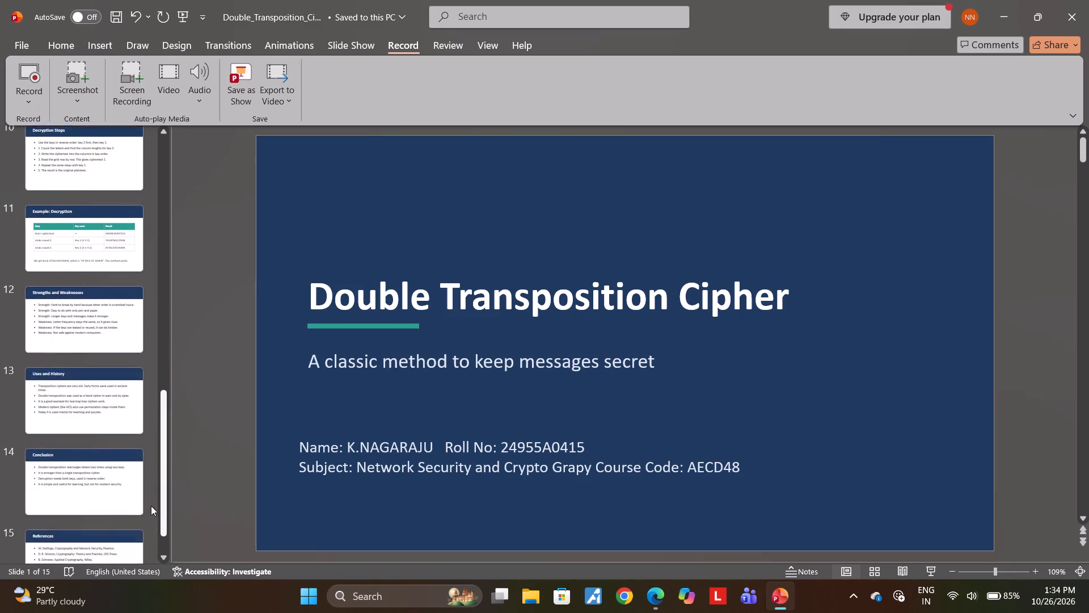
left_click_drag(151, 506, 154, 471)
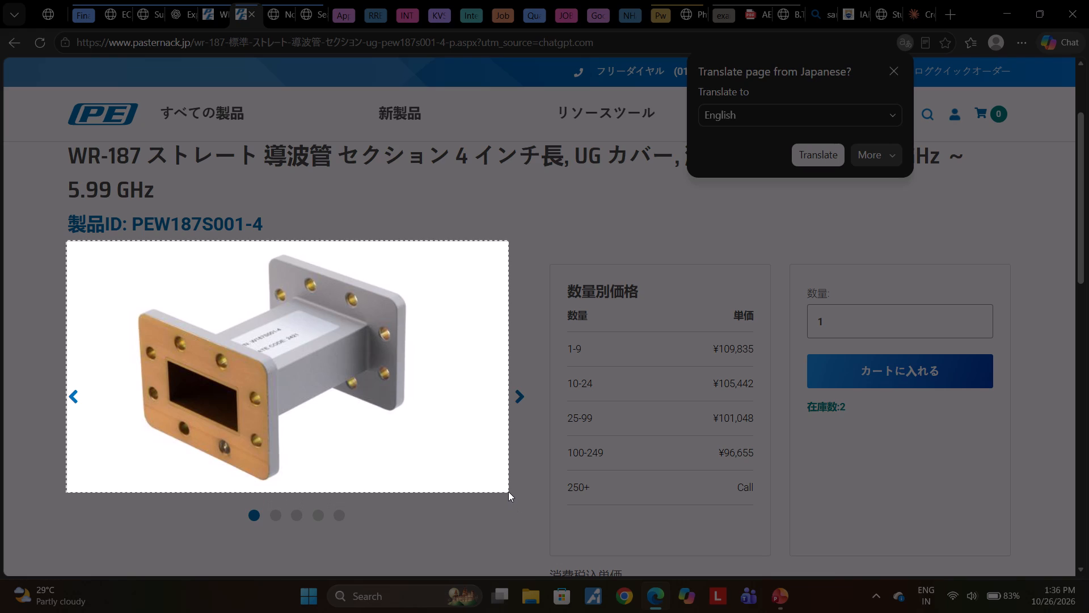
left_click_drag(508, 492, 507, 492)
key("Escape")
Capture a rectangular screen snip of the waveguide product photo, without the carousel arrows.
key("shift+super+s")
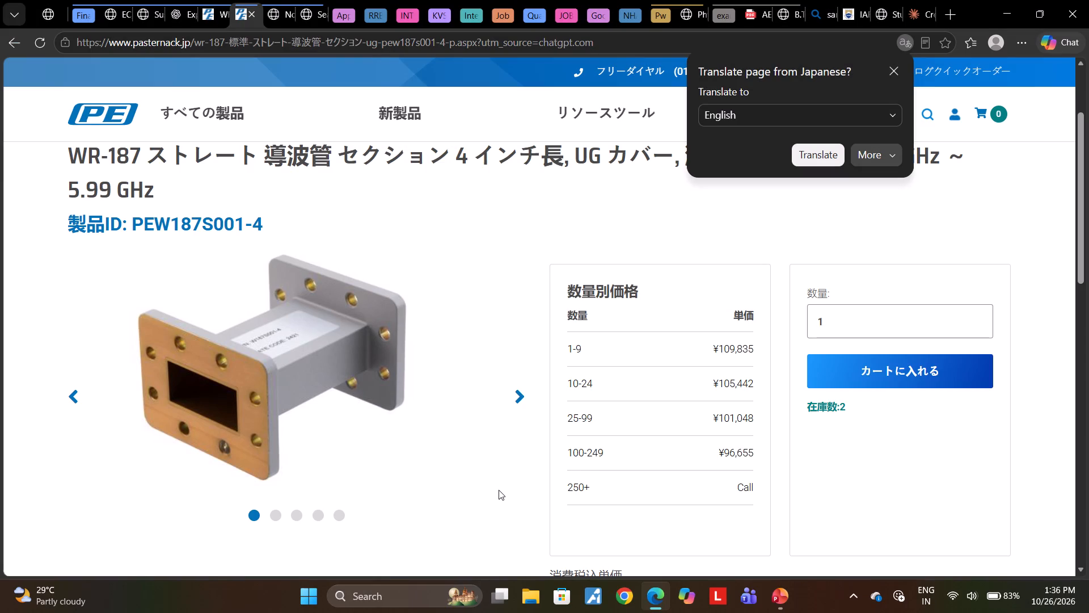
left_click_drag(97, 244, 180, 300)
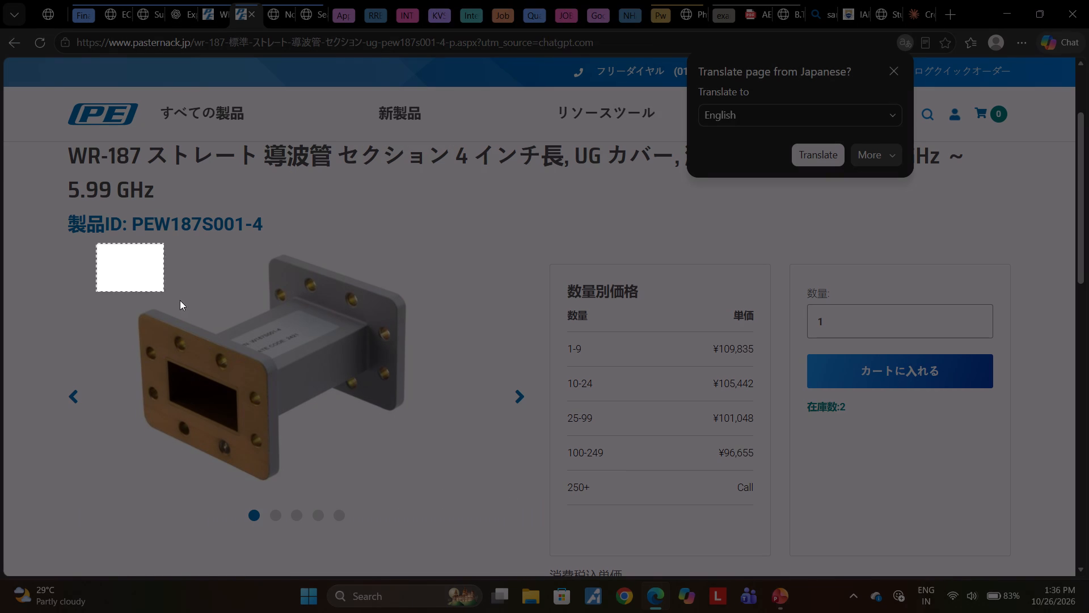
left_click_drag(180, 300, 457, 488)
Switch to PowerPoint and browse the Double Transposition Cipher slides for a place for the waveguide picture.
left_click(783, 605)
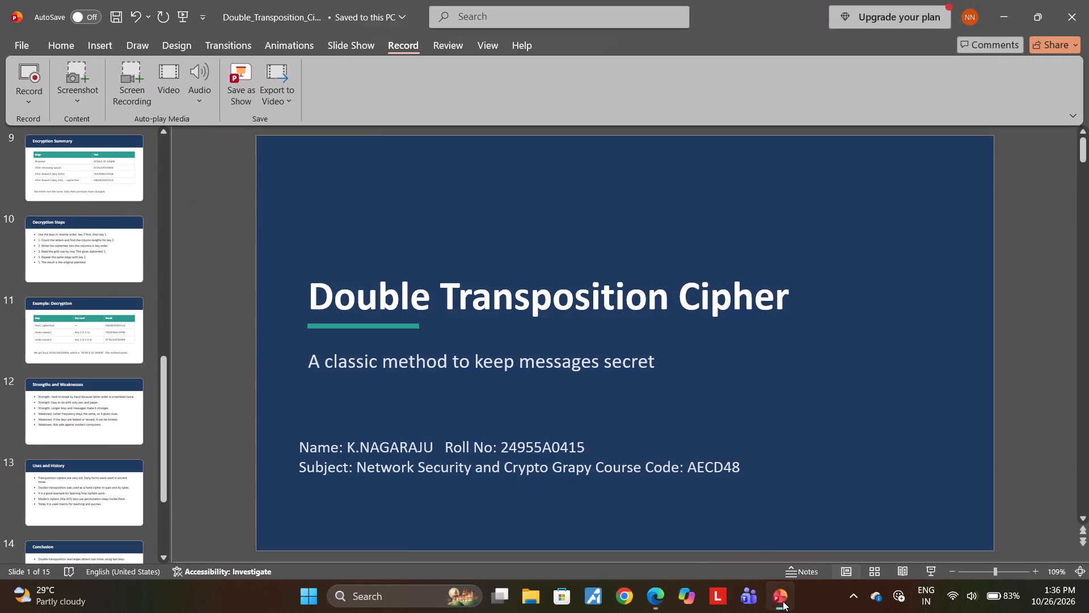
left_click(86, 260)
left_click(86, 349)
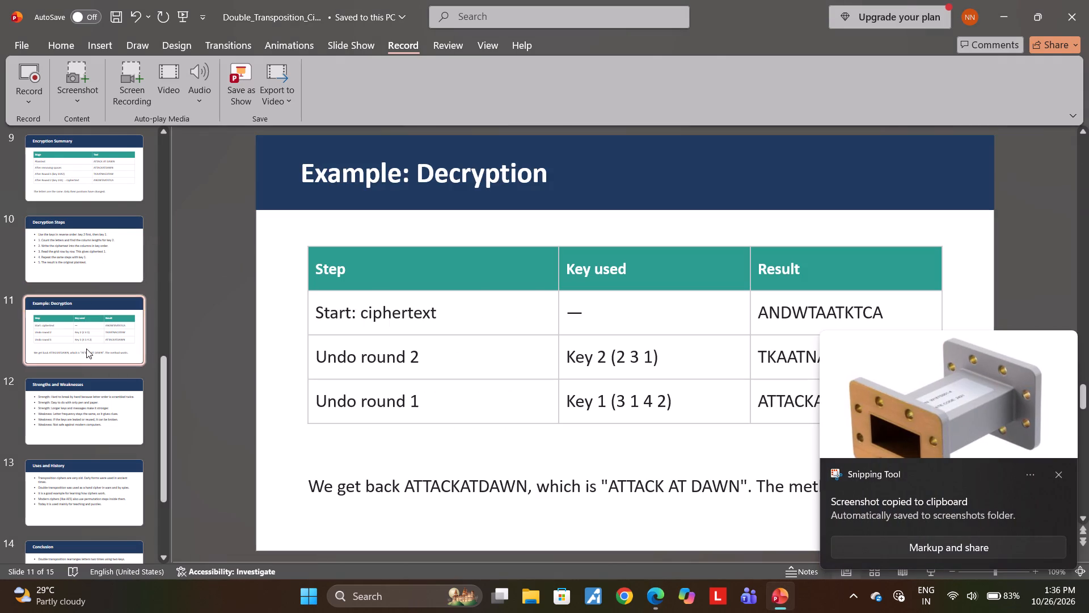
left_click(90, 414)
left_click(97, 478)
scroll(91, 438, "down", 1)
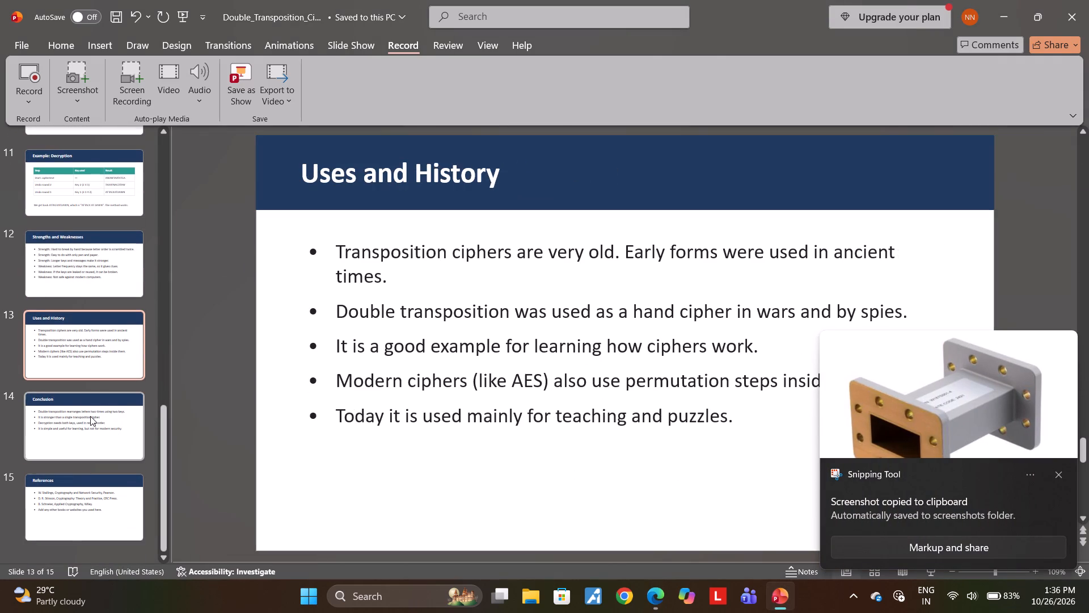
scroll(105, 403, "up", 3)
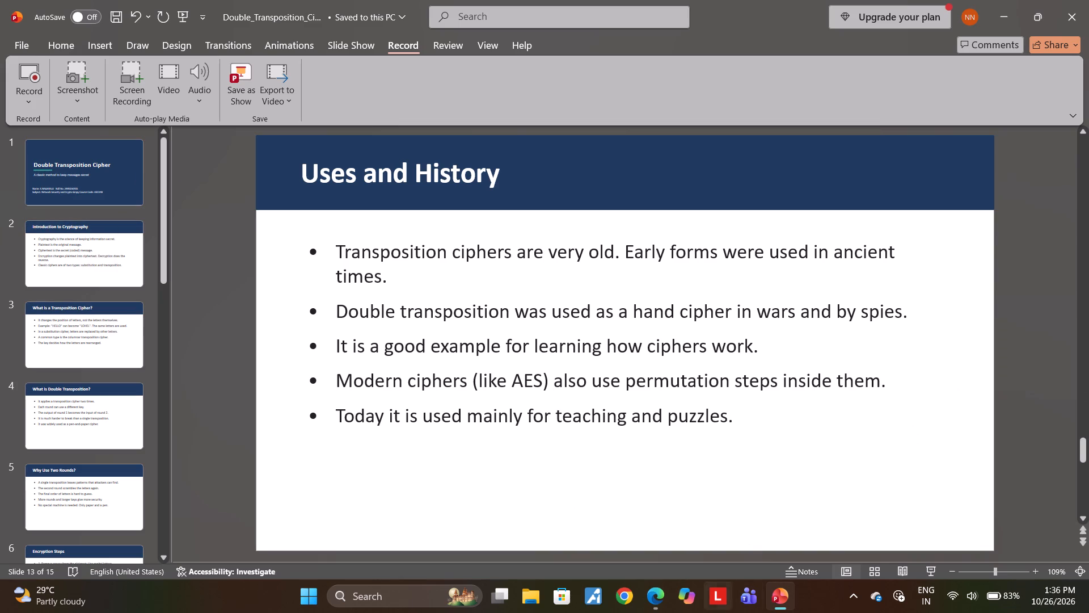
Open the HFSS_Rectangular_Waveguide presentation from the Downloads folder and enable editing.
left_click(659, 601)
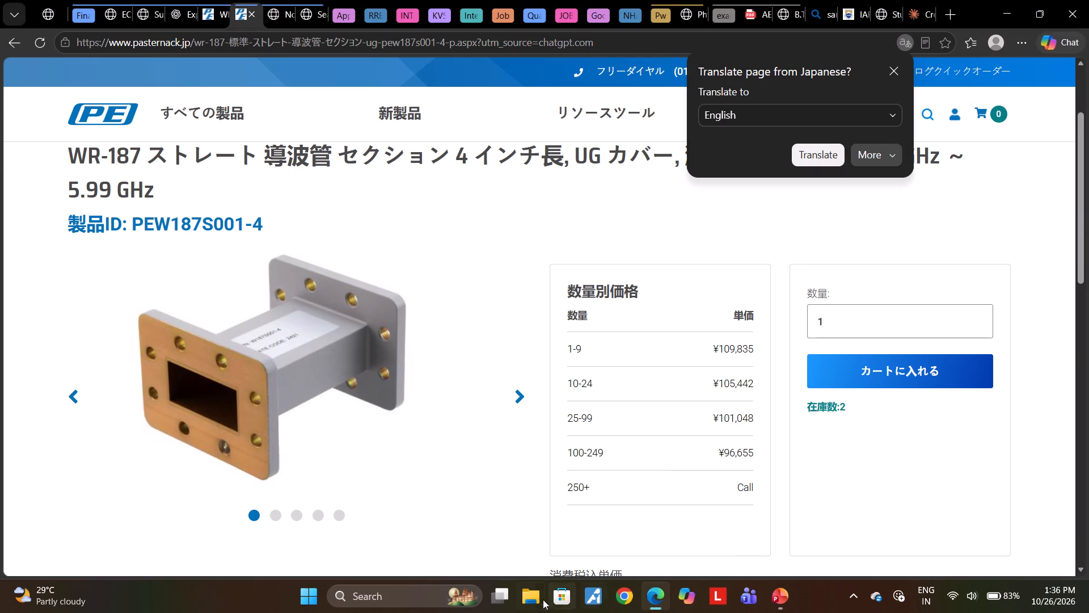
left_click(538, 599)
left_click(52, 248)
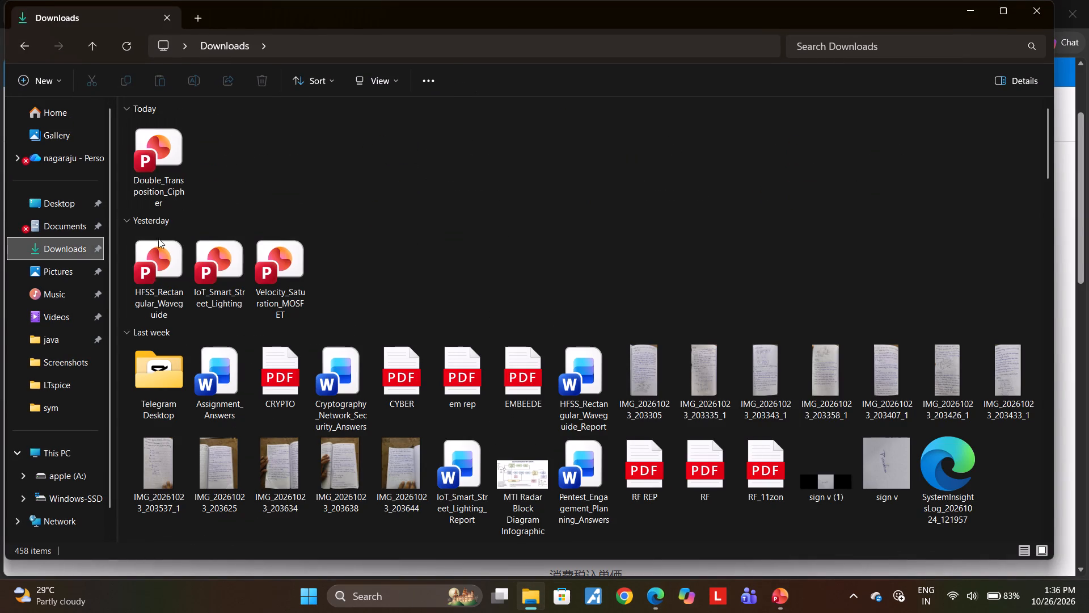
double_click(159, 282)
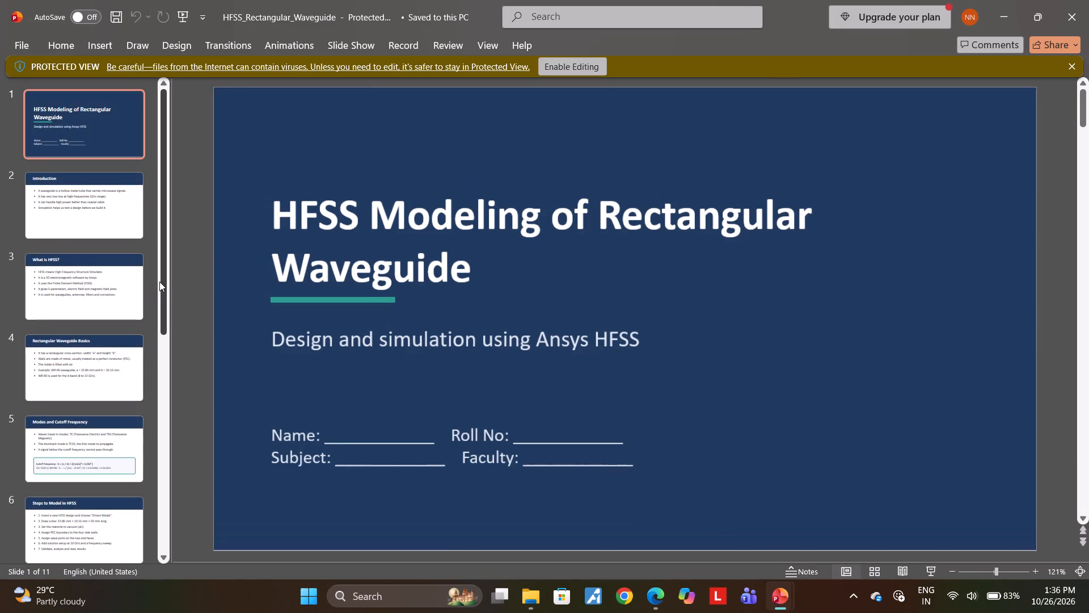
left_click(567, 68)
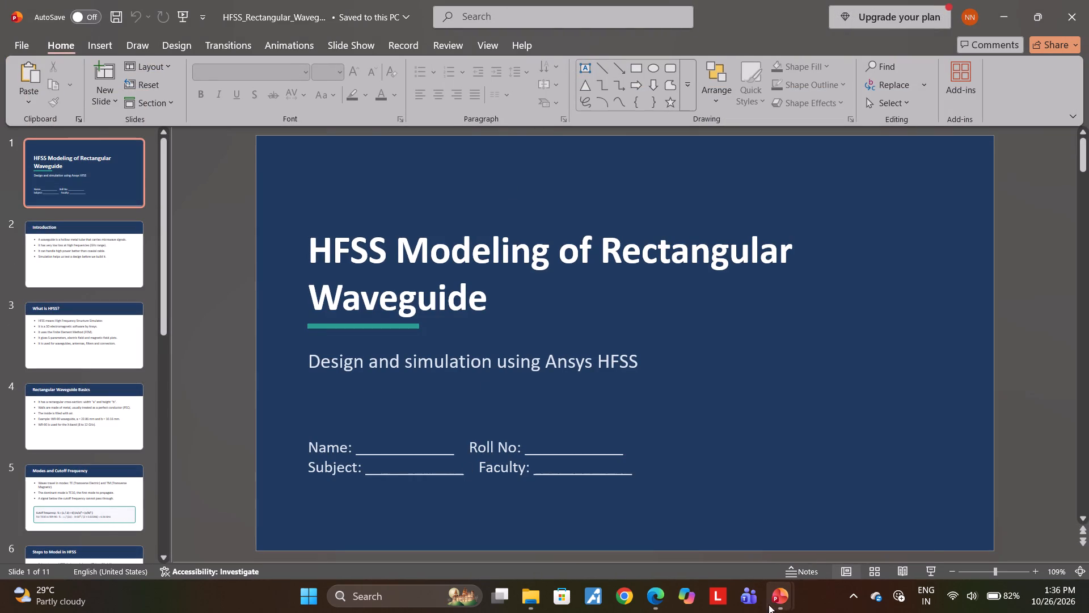
left_click(846, 540)
Paste the captured waveguide picture onto the "What is HFSS?" slide.
left_click(67, 267)
left_click(84, 344)
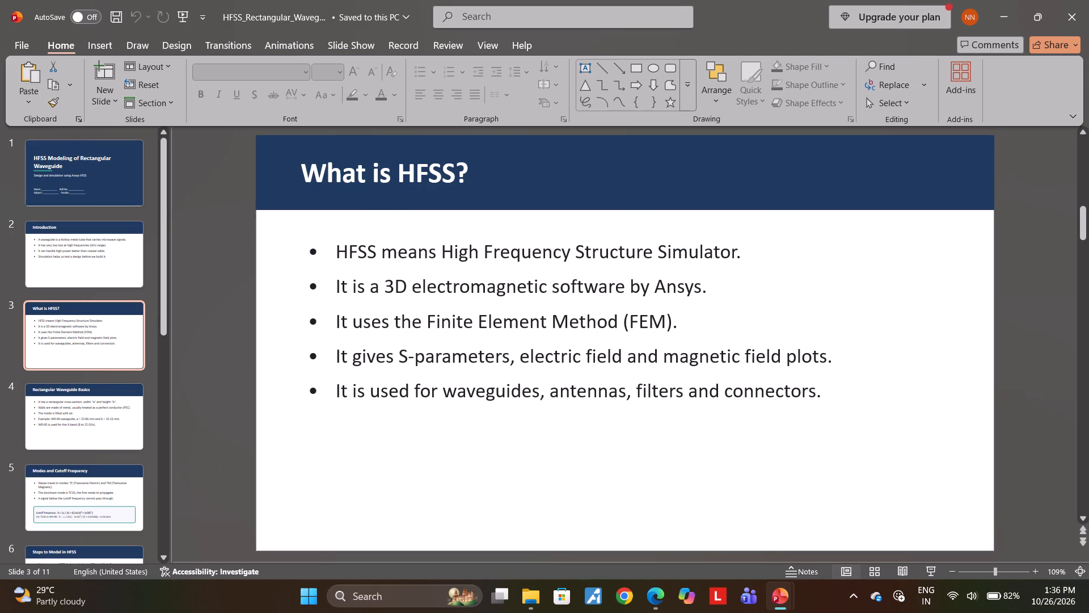
right_click(622, 443)
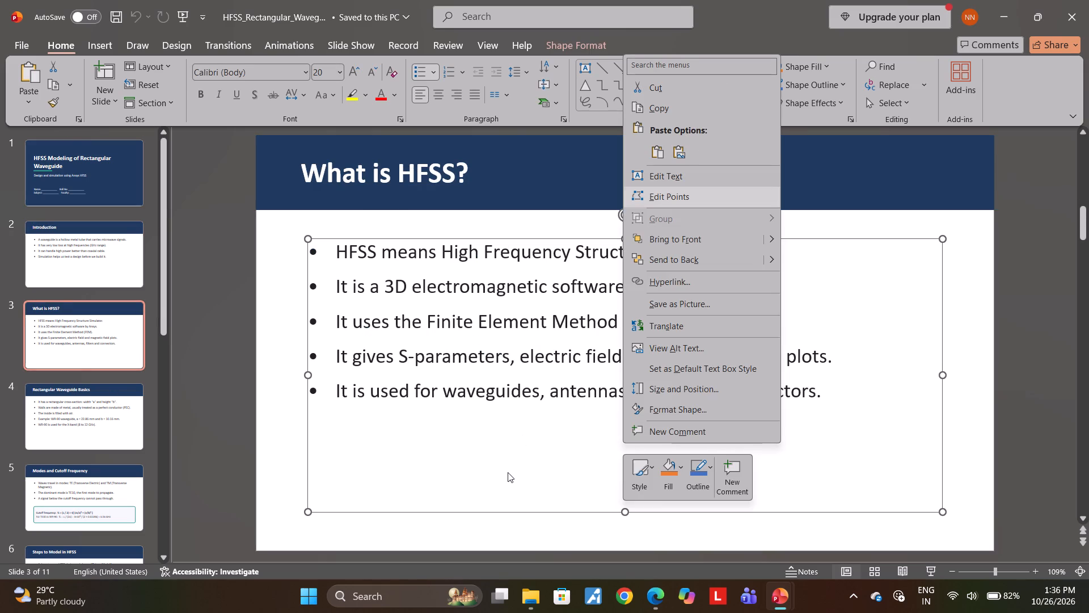
left_click(506, 476)
left_click_drag(727, 472, 728, 478)
left_click(733, 530)
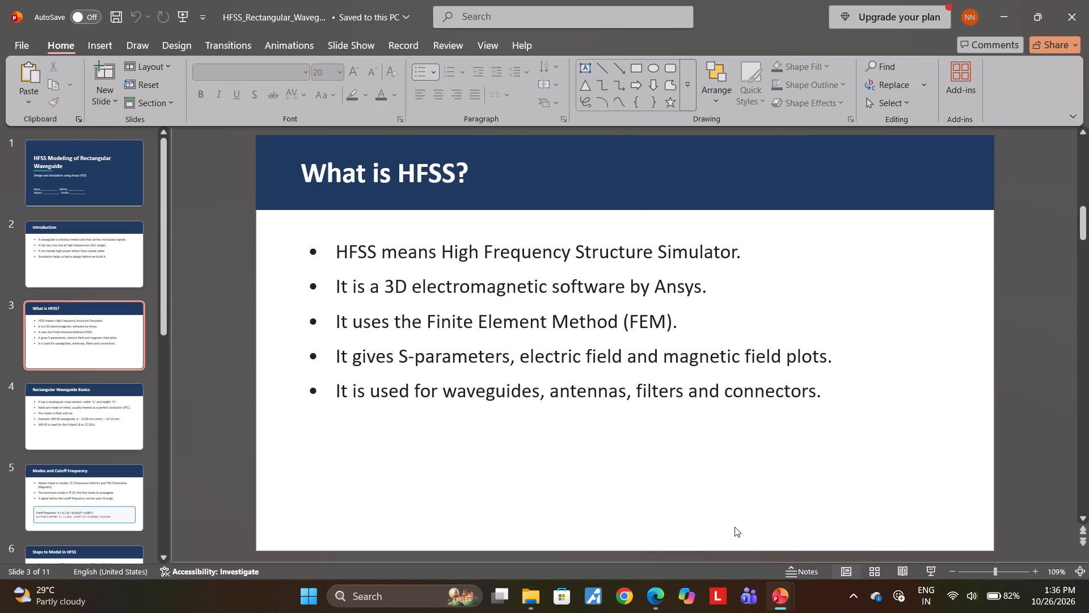
key("ctrl+v")
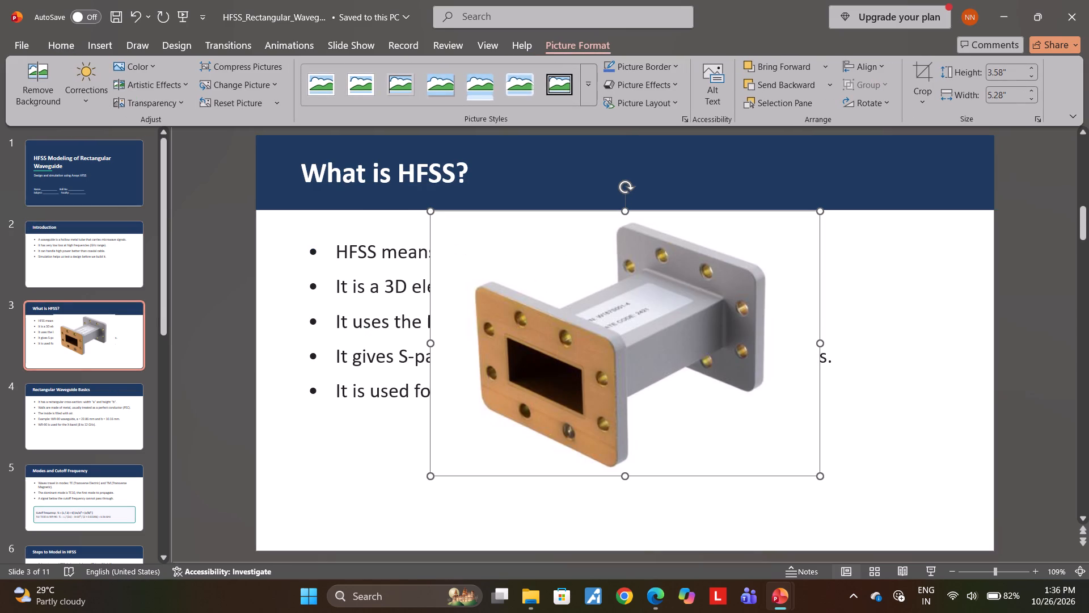
Shrink the waveguide picture to about 1.66" by 2.44" and place it below the bullets near the slide's lower-right corner.
left_click_drag(825, 473, 789, 426)
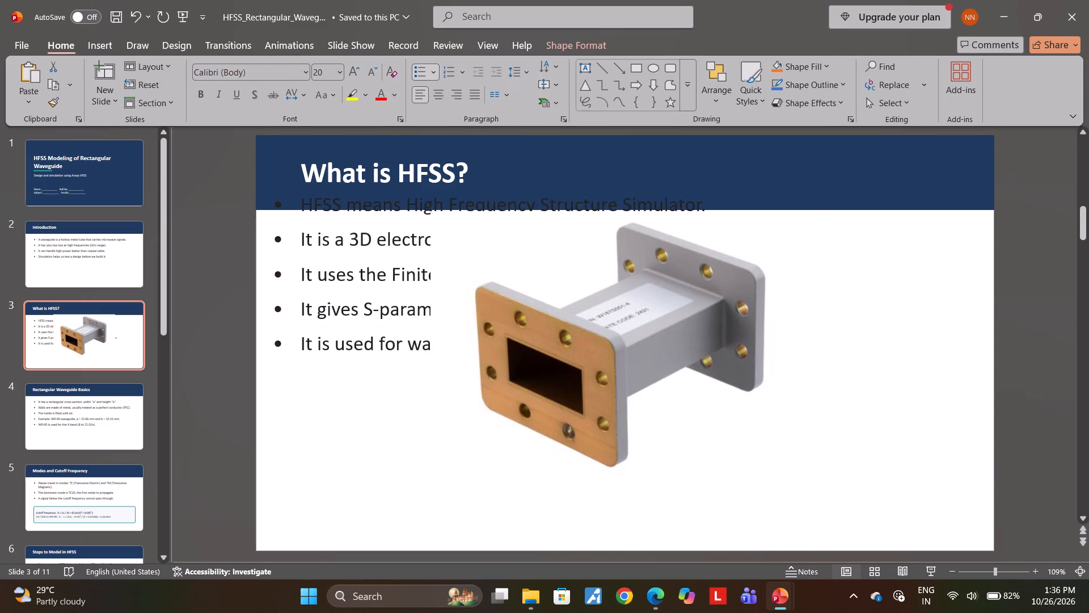
left_click_drag(789, 426, 812, 461)
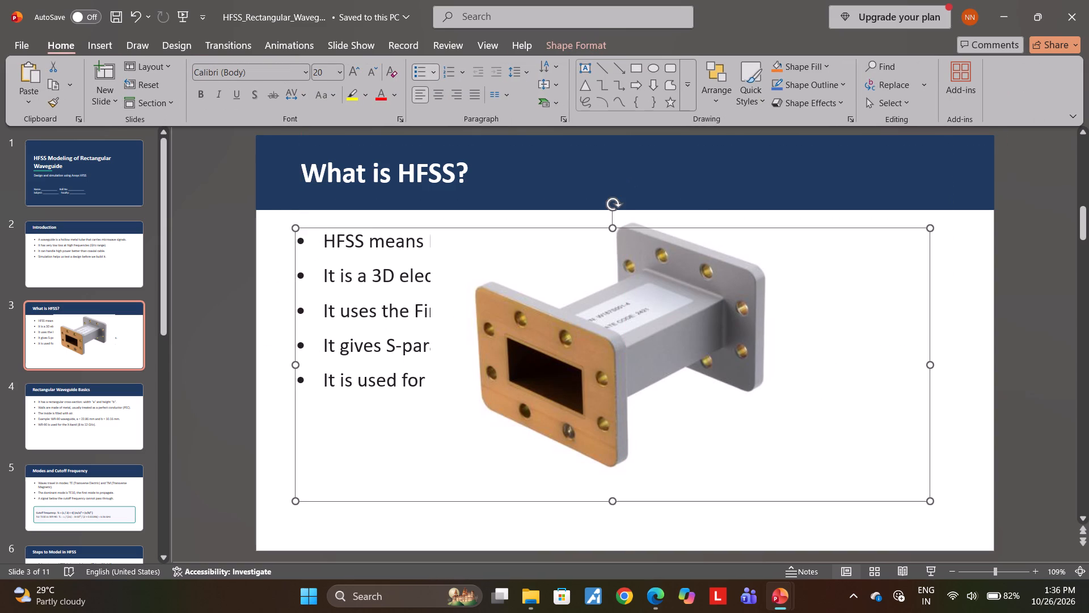
left_click(731, 365)
left_click_drag(821, 476, 722, 345)
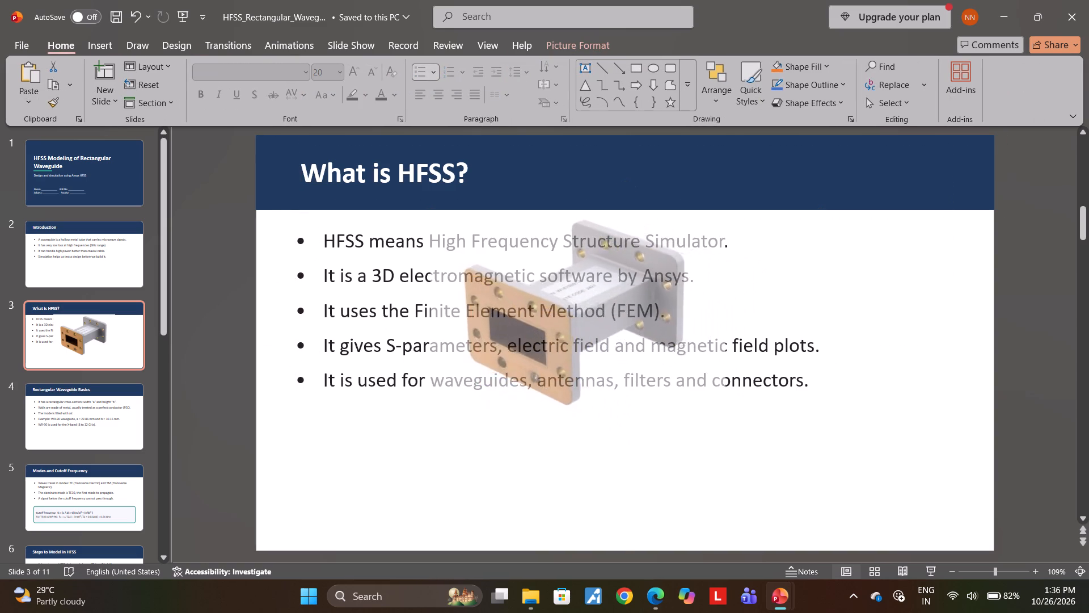
left_click_drag(722, 345, 719, 341)
left_click_drag(621, 322, 808, 435)
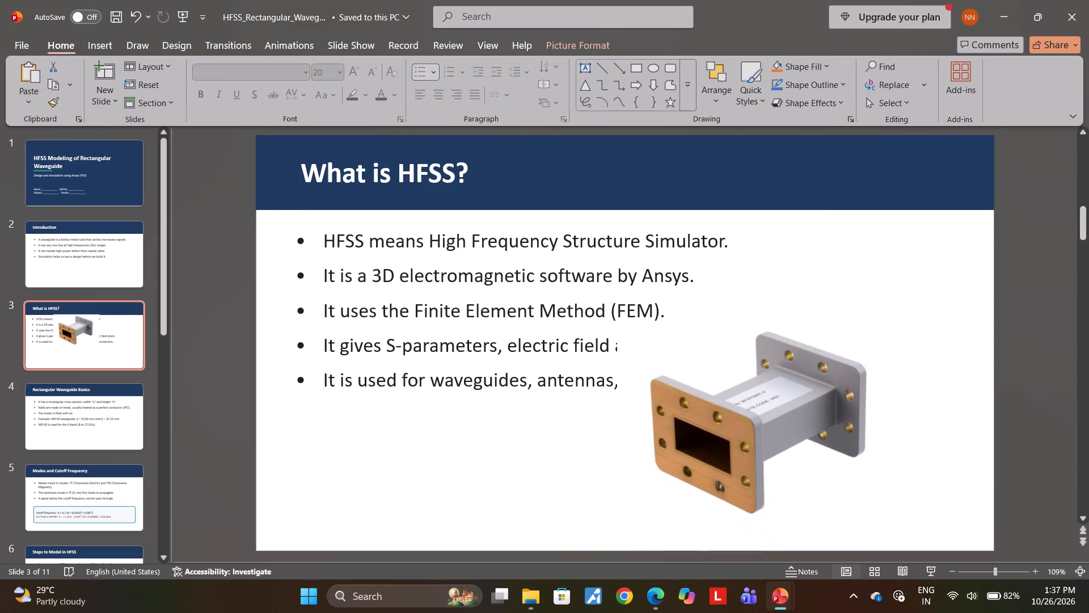
left_click_drag(808, 435, 808, 431)
left_click_drag(908, 520, 839, 426)
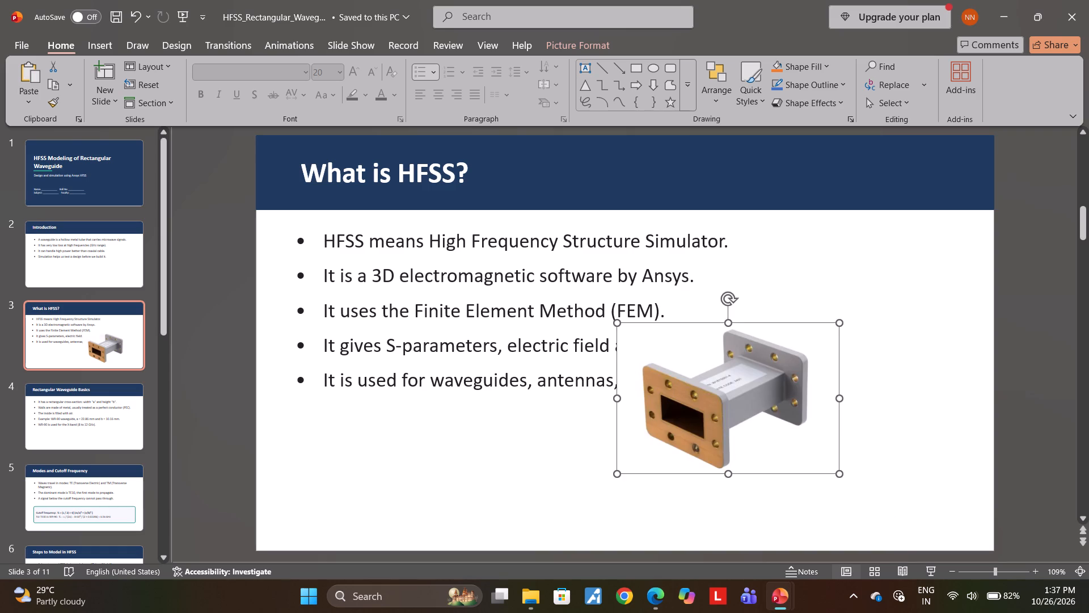
left_click_drag(752, 408, 828, 485)
left_click_drag(791, 464, 729, 410)
left_click_drag(855, 500, 820, 449)
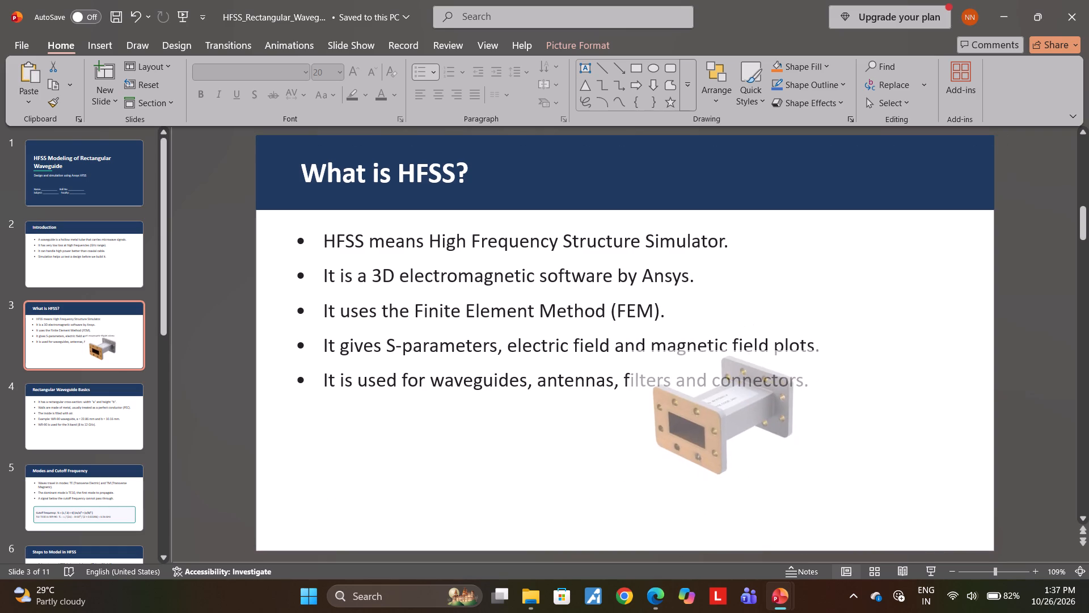
left_click_drag(820, 449, 811, 438)
left_click_drag(738, 406, 808, 461)
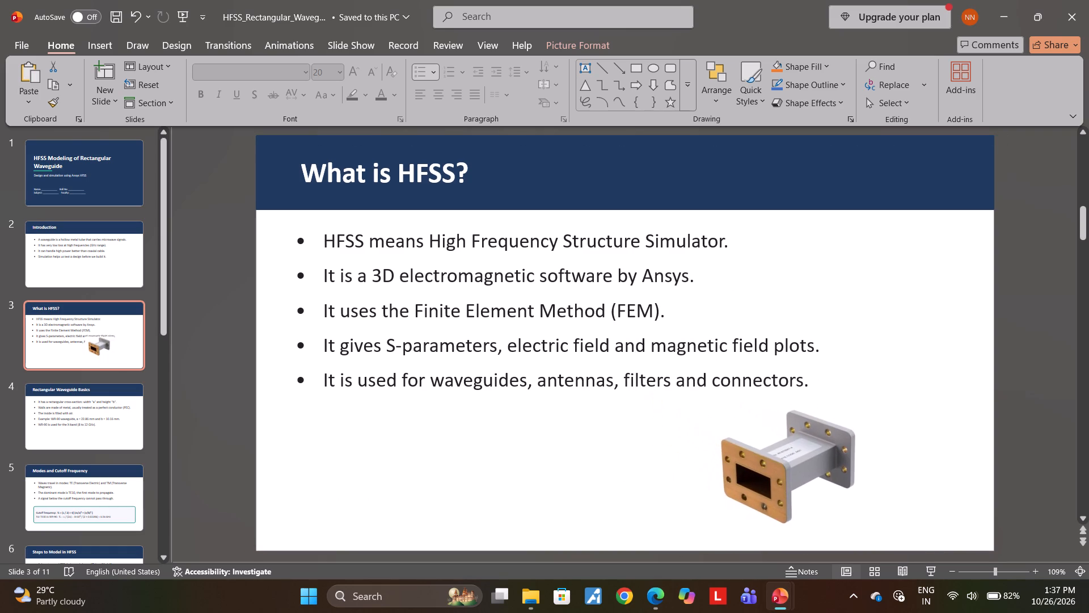
left_click_drag(808, 461, 814, 461)
left_click(867, 350)
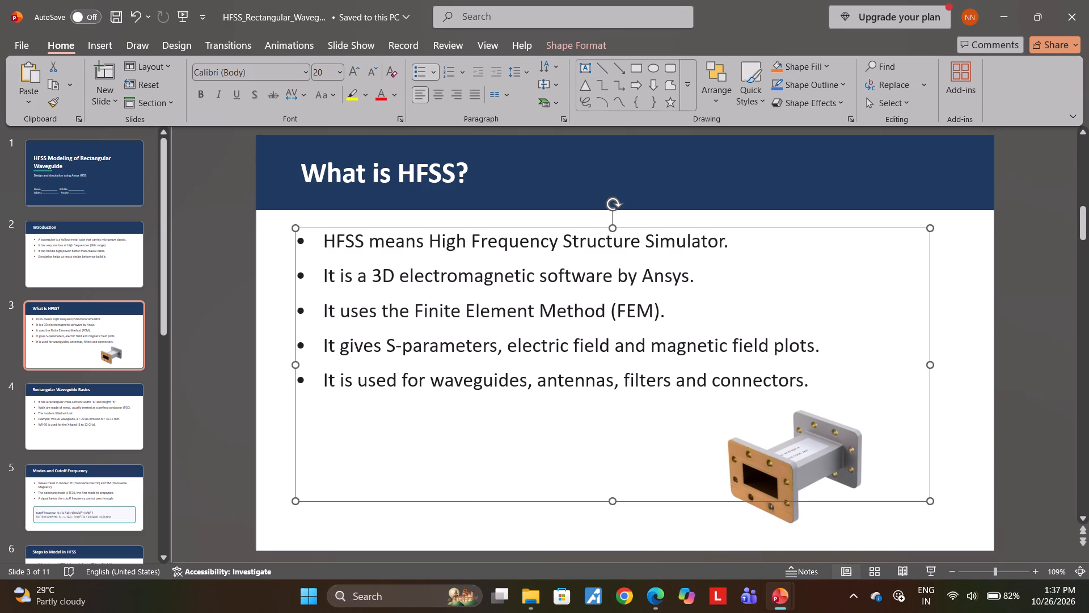
left_click(468, 519)
Move the waveguide picture from the "What is HFSS?" slide to the lower-right corner of the "Rectangular Waveguide Basics" slide.
left_click(130, 410)
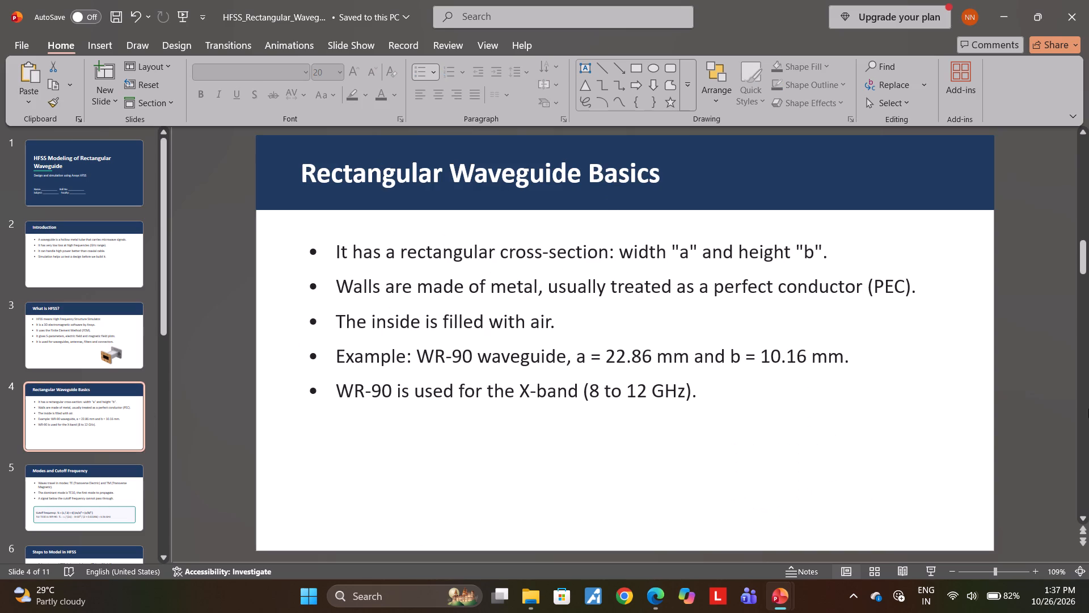
left_click(79, 329)
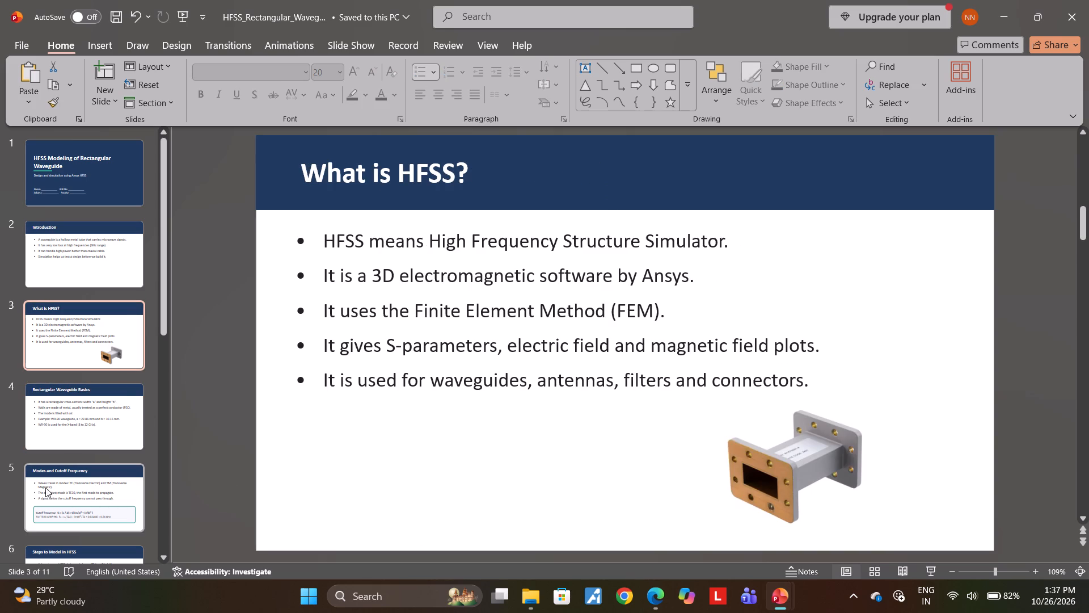
left_click(52, 490)
left_click(71, 418)
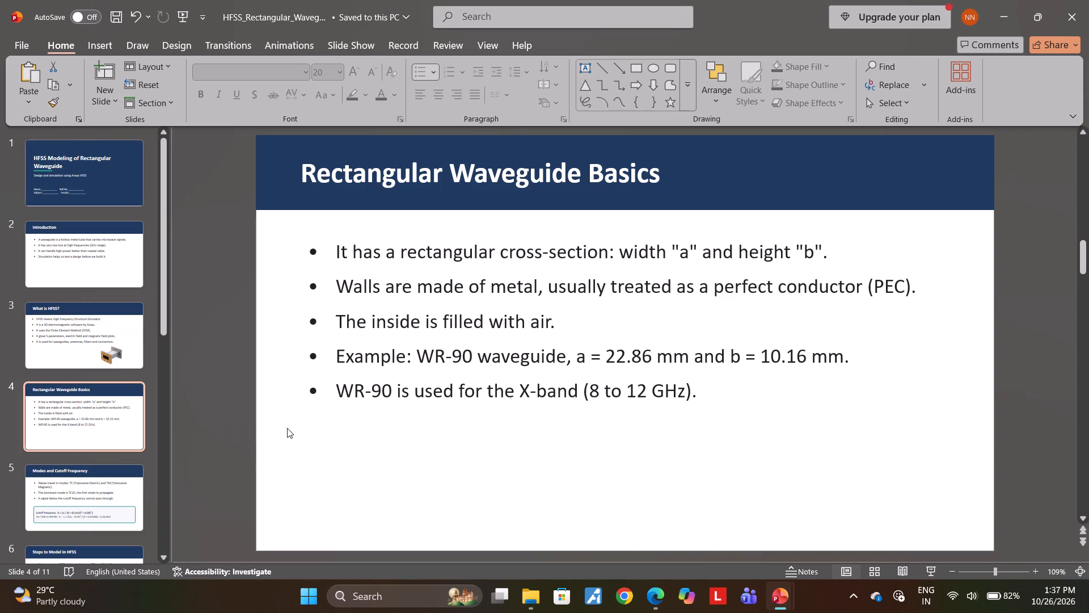
left_click(78, 347)
left_click(767, 489)
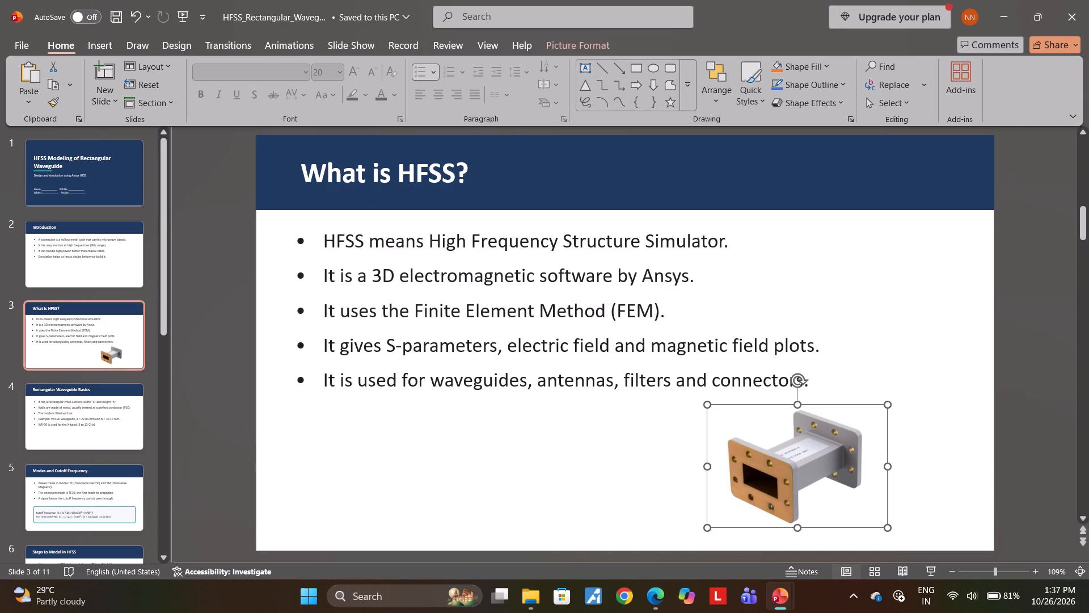
key("ctrl+x")
left_click(96, 414)
left_click(659, 560)
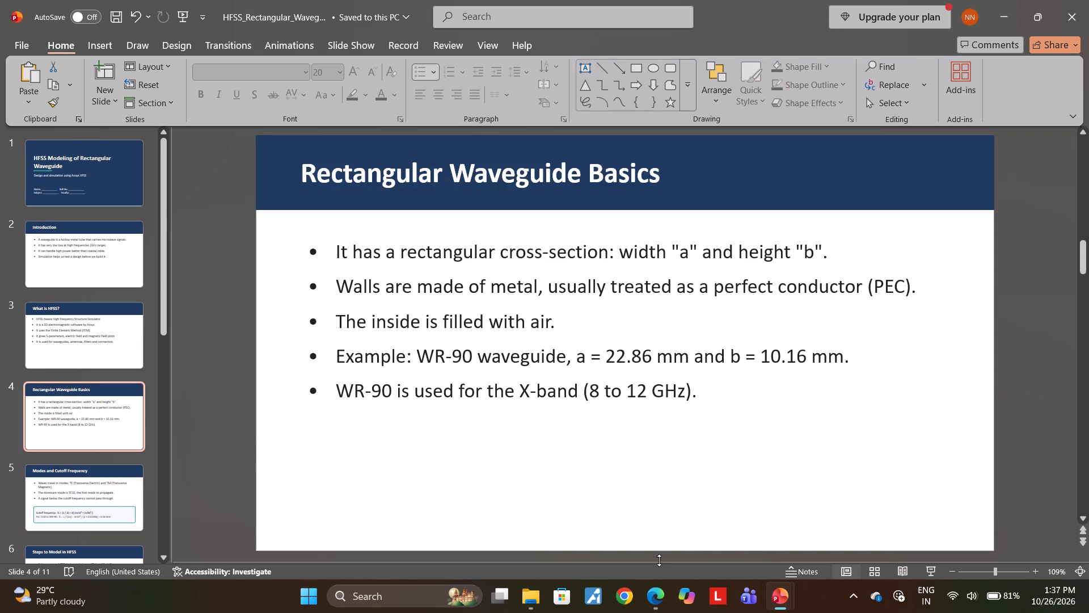
key("ctrl+v")
left_click_drag(808, 475, 839, 475)
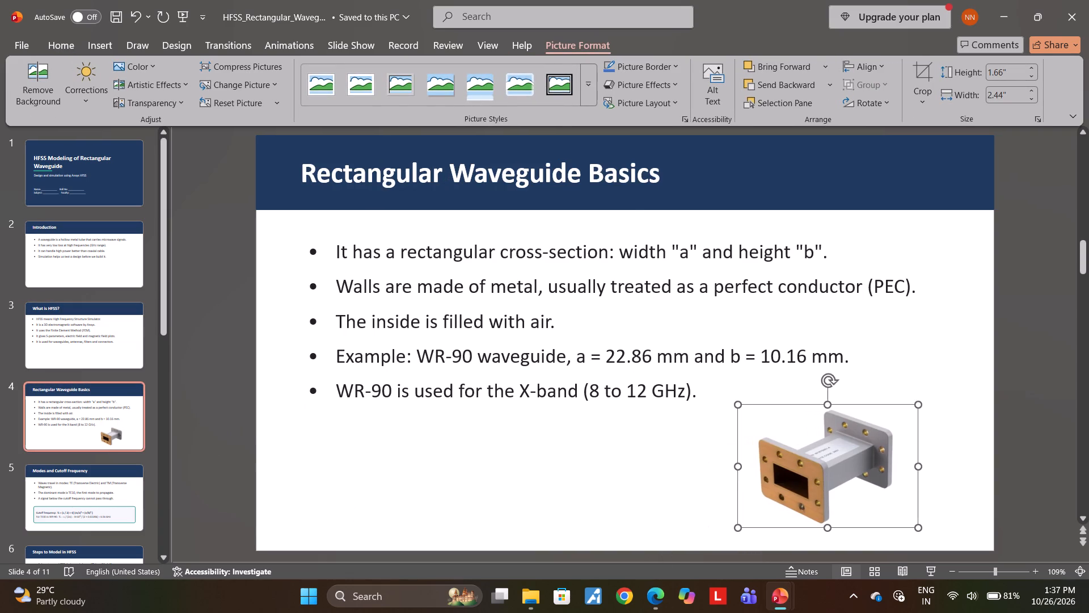
left_click(594, 482)
Copy the text box with the student and course details from the title slide of the Double Transposition Cipher presentation.
left_click(65, 491)
scroll(119, 471, "up", 1)
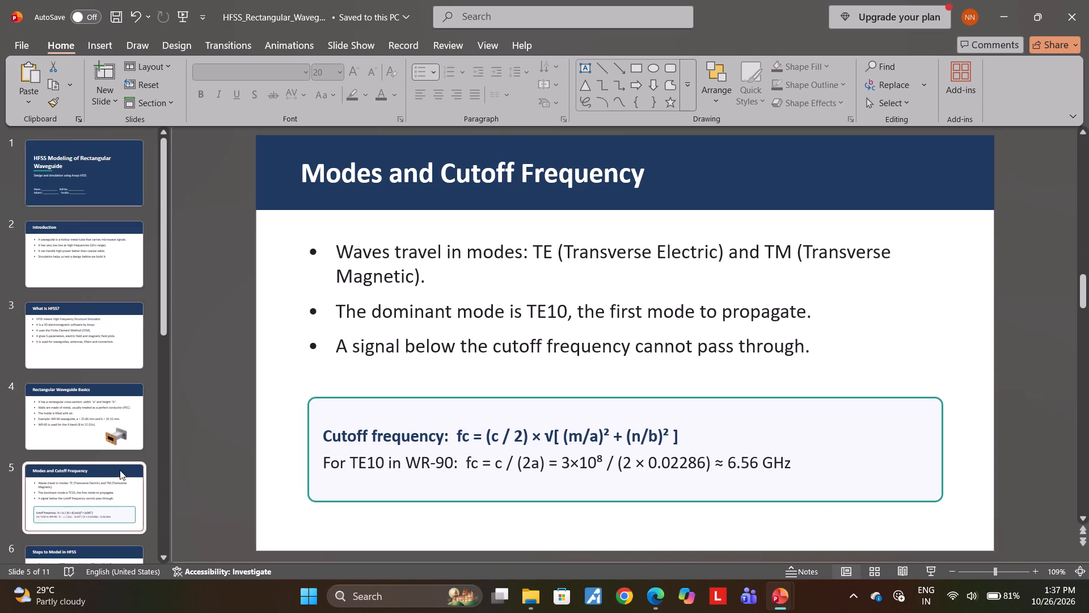
scroll(120, 470, "up", 1)
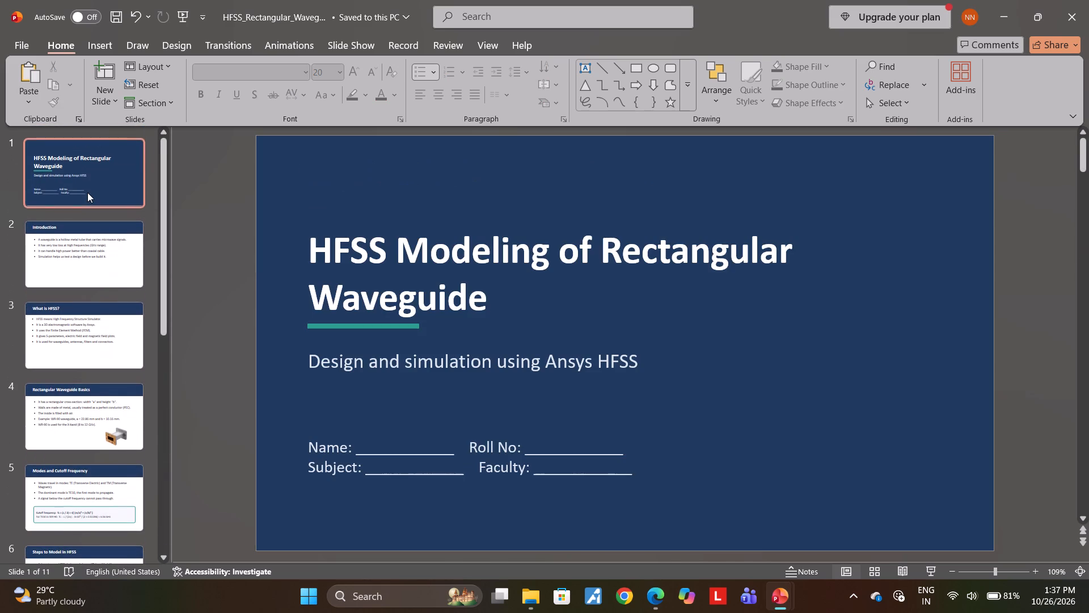
scroll(87, 192, "up", 1)
left_click(83, 191)
left_click(412, 459)
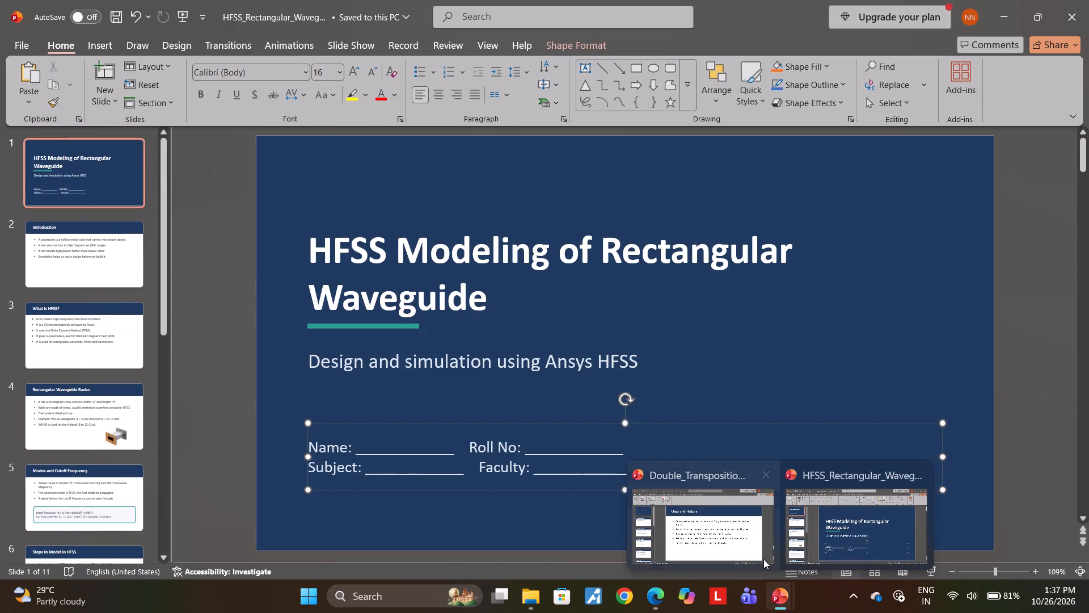
left_click(741, 543)
left_click(43, 184)
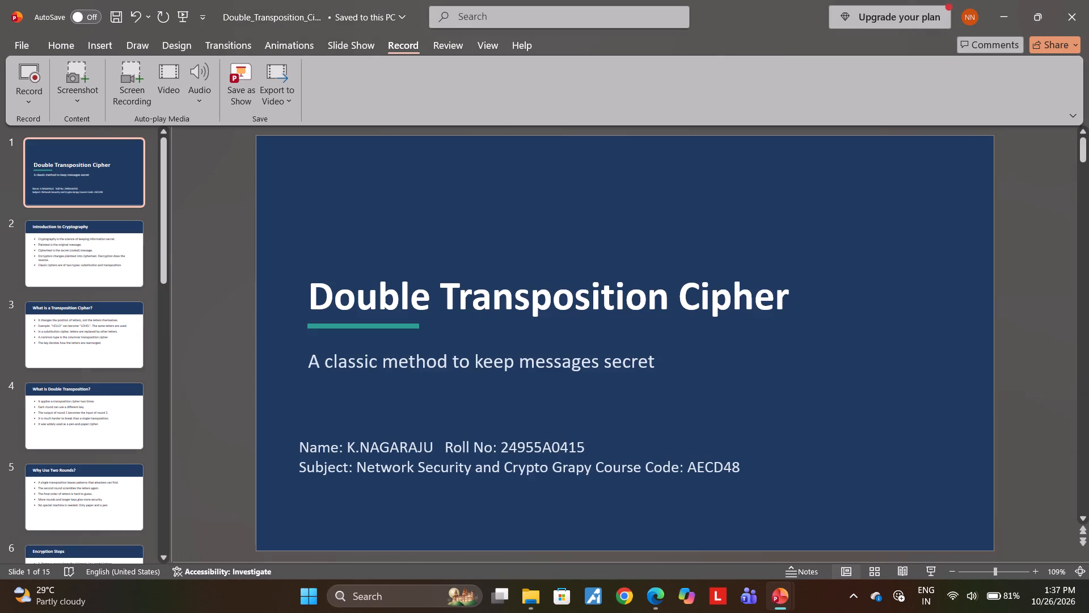
left_click(583, 463)
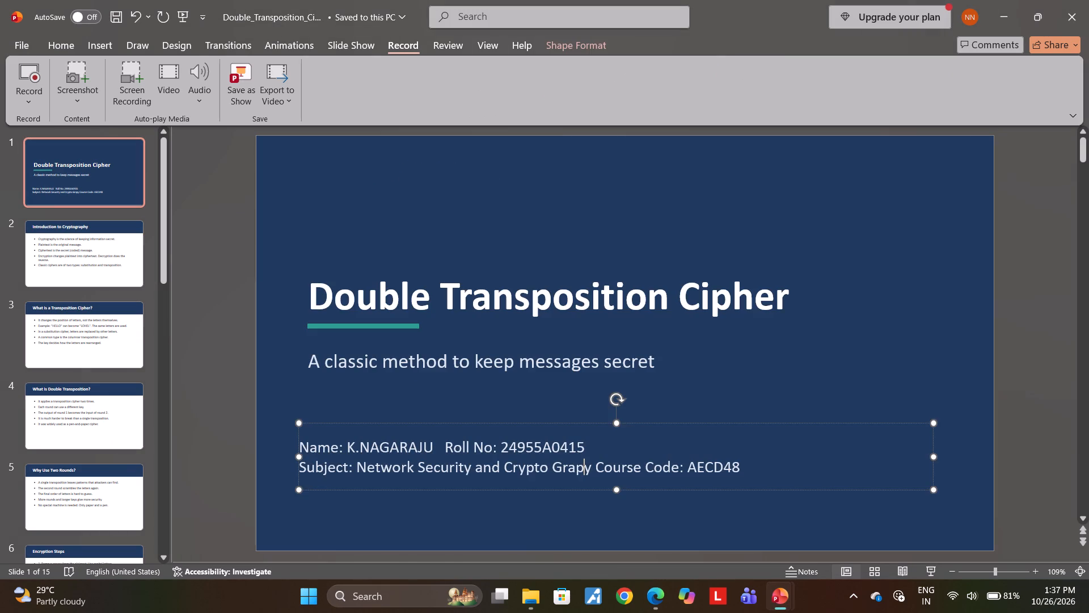
right_click(390, 429)
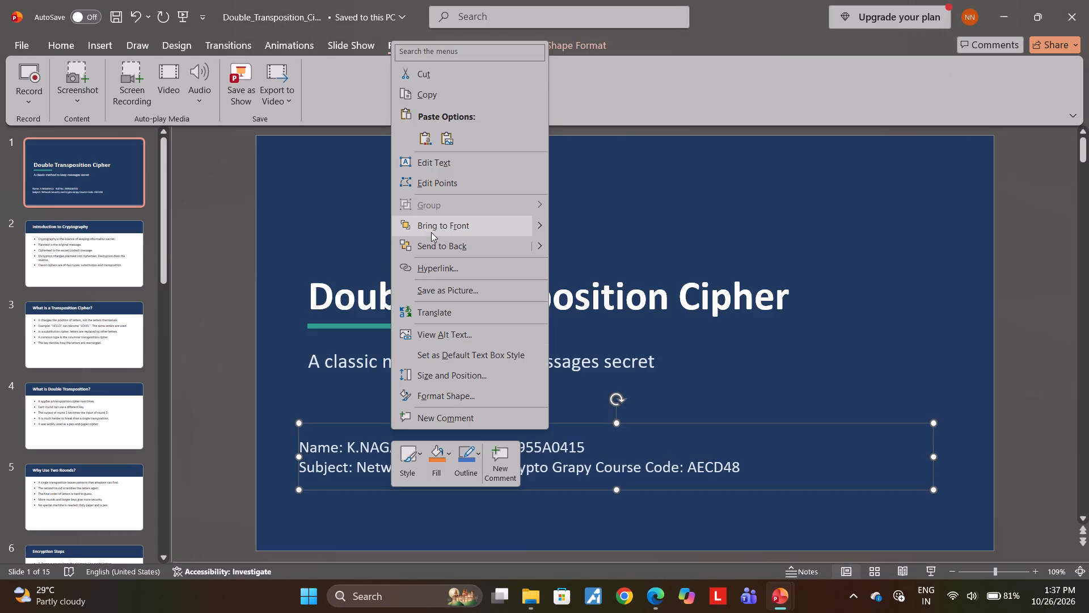
left_click(429, 101)
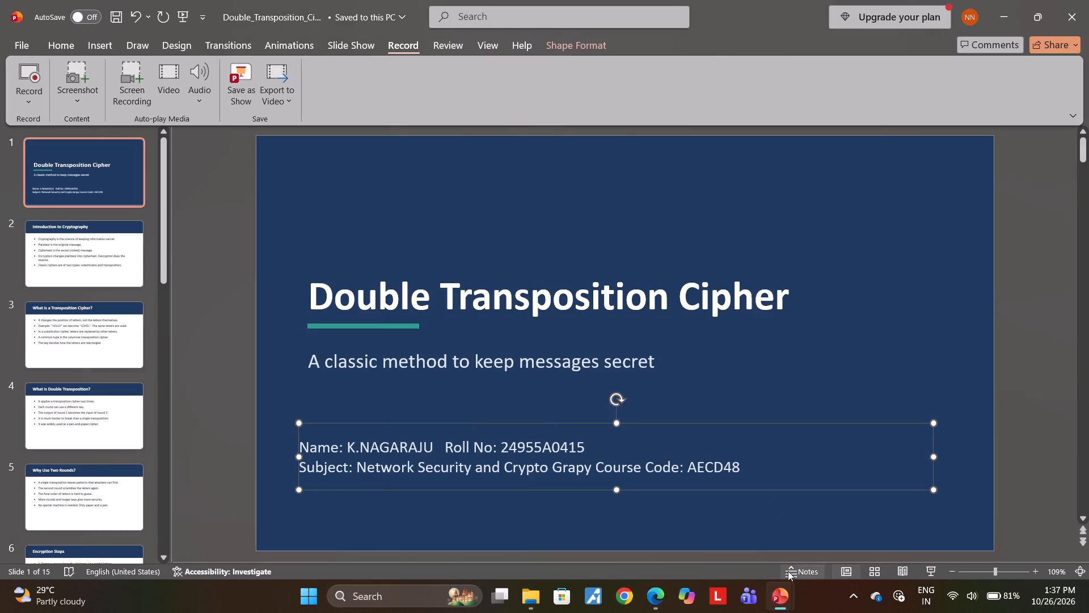
Paste the copied details box onto the HFSS presentation's title slide and move it below the blank Name, Roll No, Subject and Faculty box.
left_click(1007, 14)
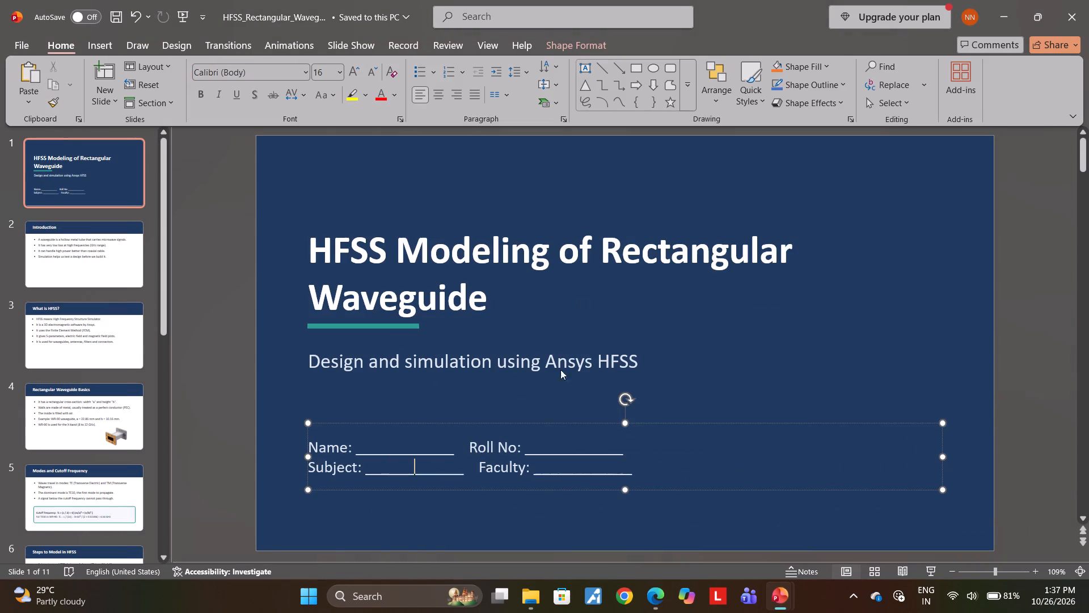
right_click(694, 423)
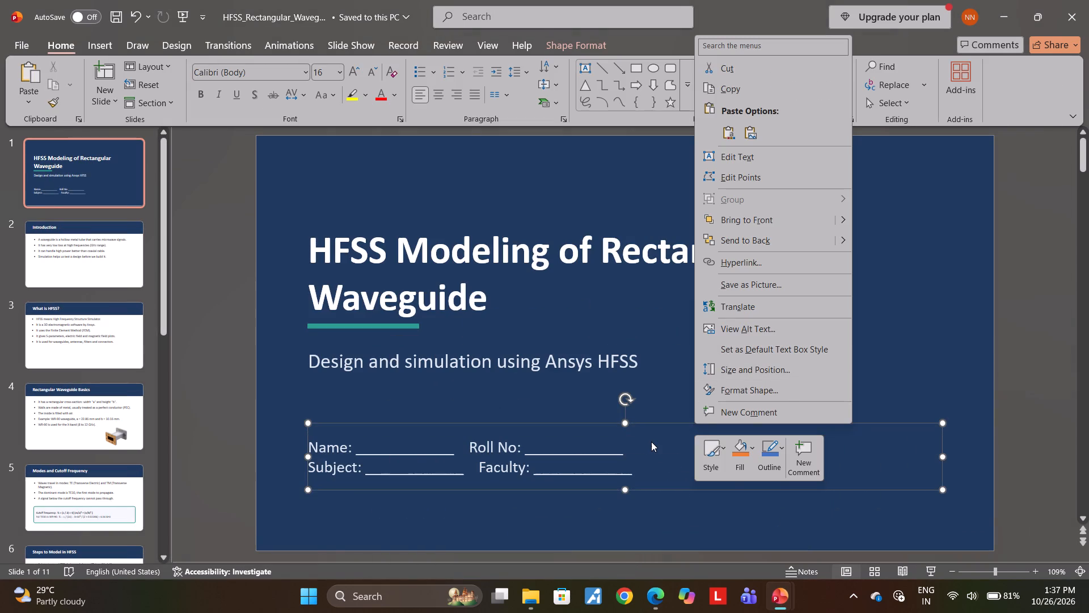
left_click(634, 400)
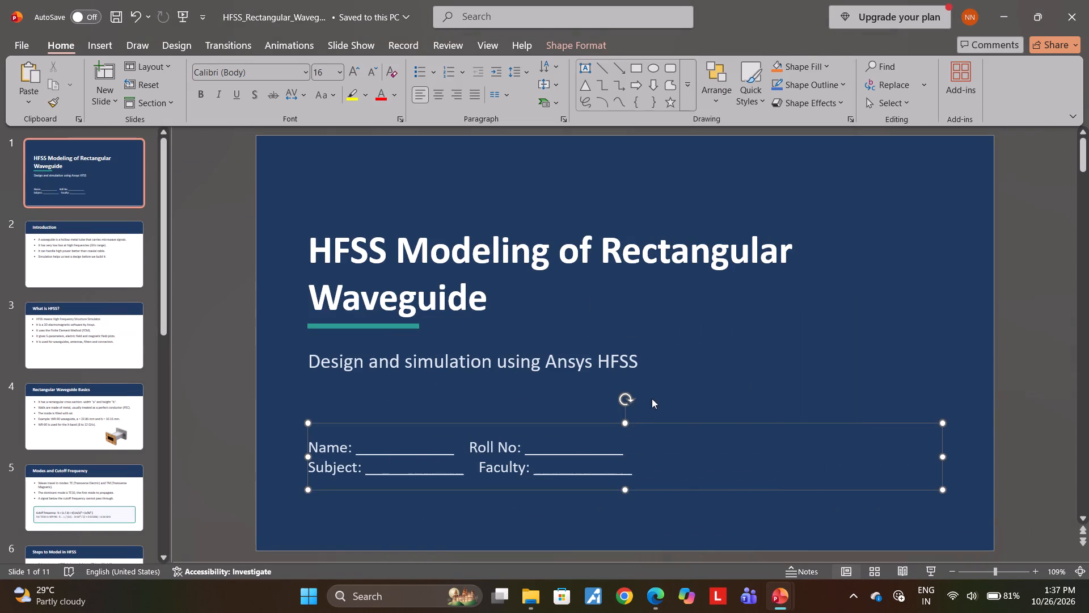
key("ctrl+v")
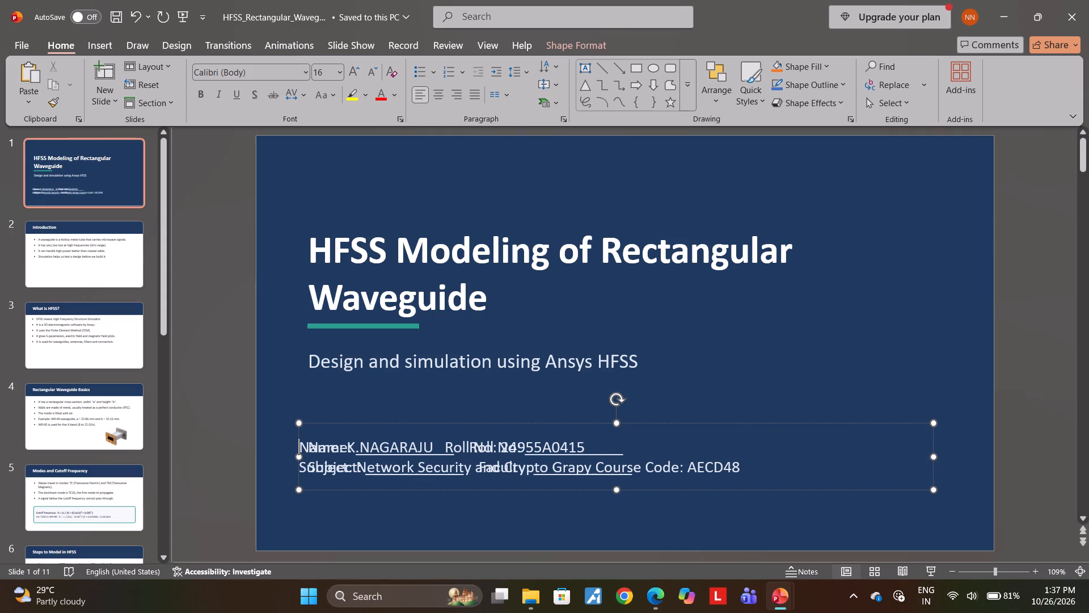
left_click_drag(667, 435, 690, 488)
Remove the blank Name, Roll No, Subject and Faculty box and move the pasted details box into its place.
left_click(628, 459)
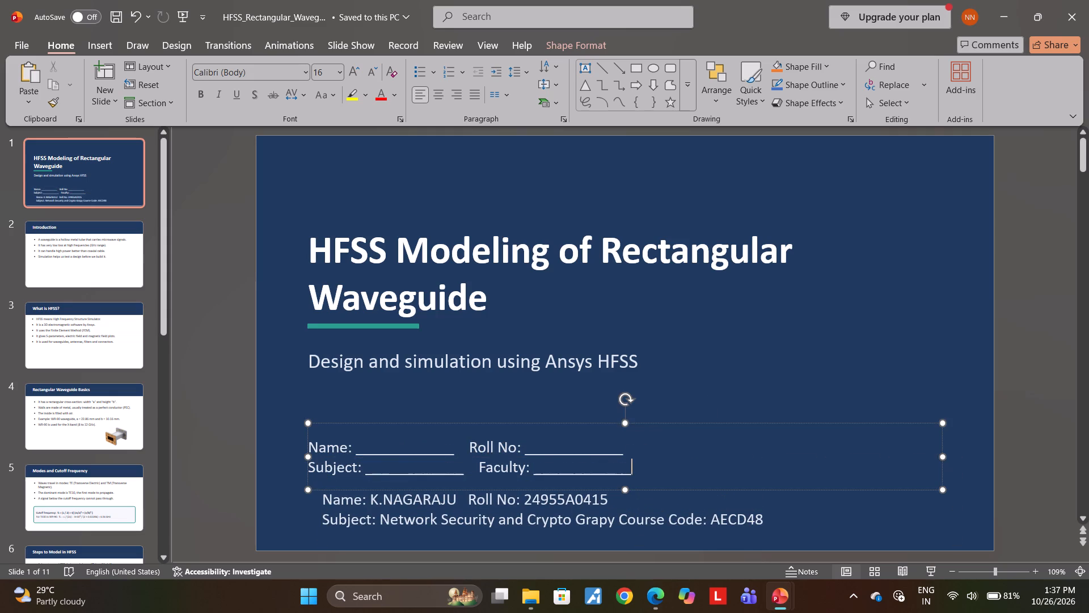
left_click(659, 425)
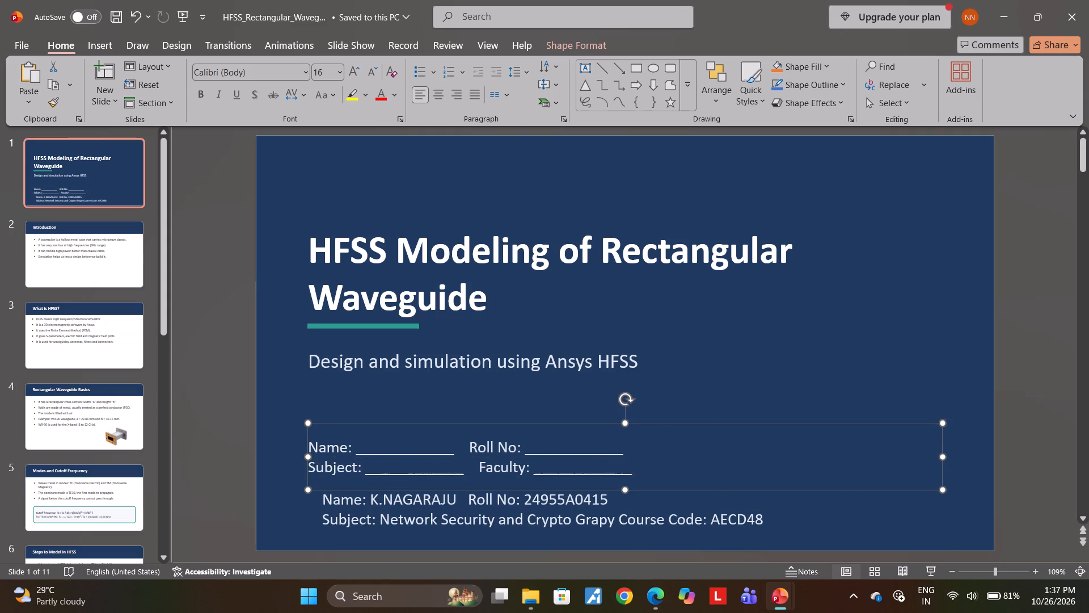
key("ctrl+x")
left_click(601, 506)
left_click_drag(660, 477, 651, 426)
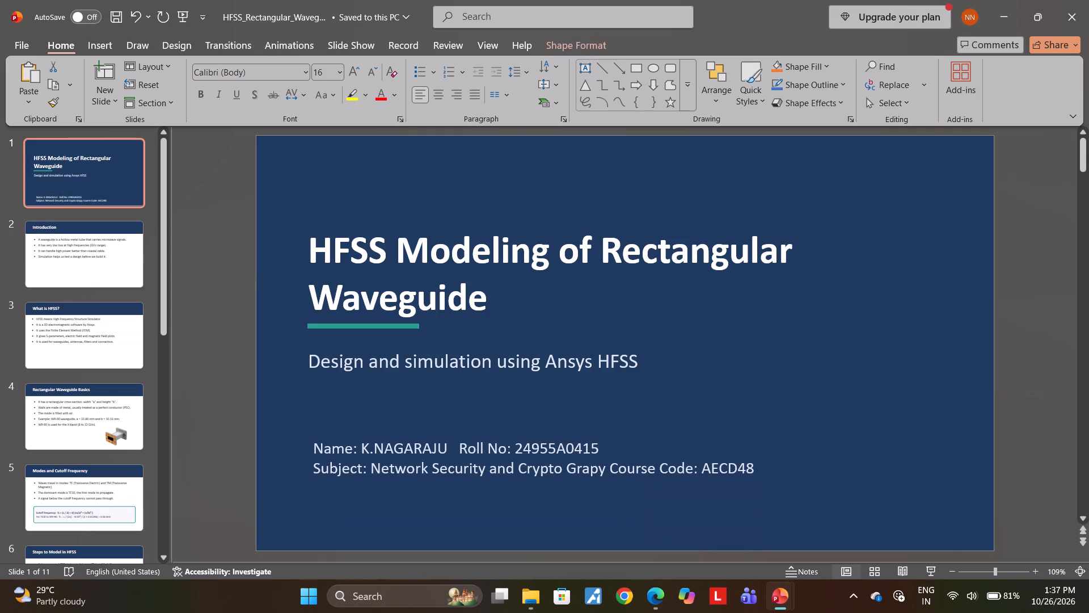
left_click_drag(651, 426, 648, 418)
Delete the subject name "Network Security and Crypto Grapy" from the title slide's Subject line, keeping the course code.
left_click(528, 465)
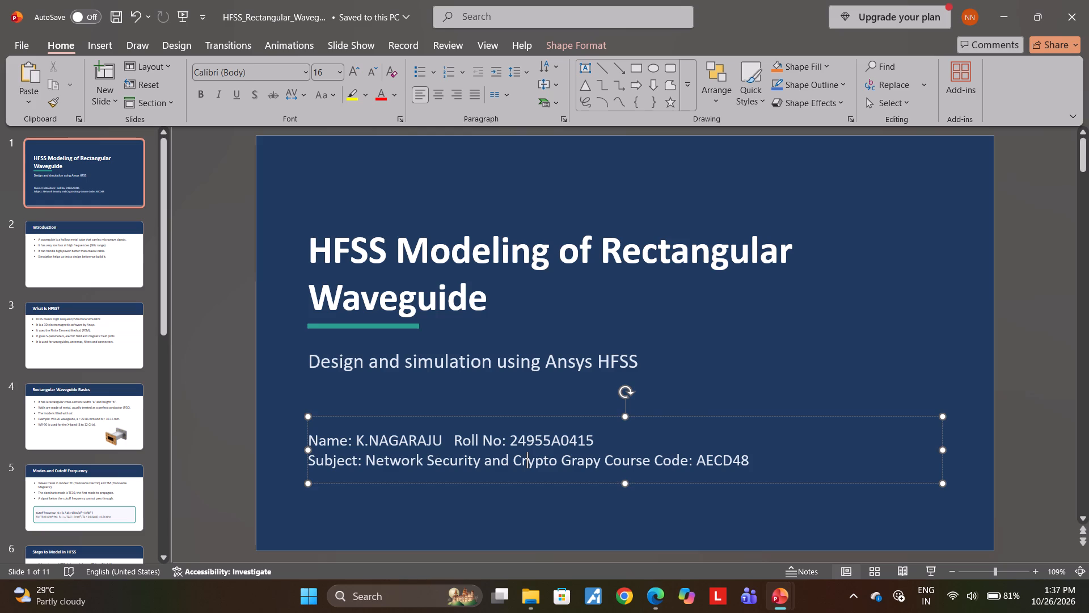
left_click_drag(600, 461, 390, 465)
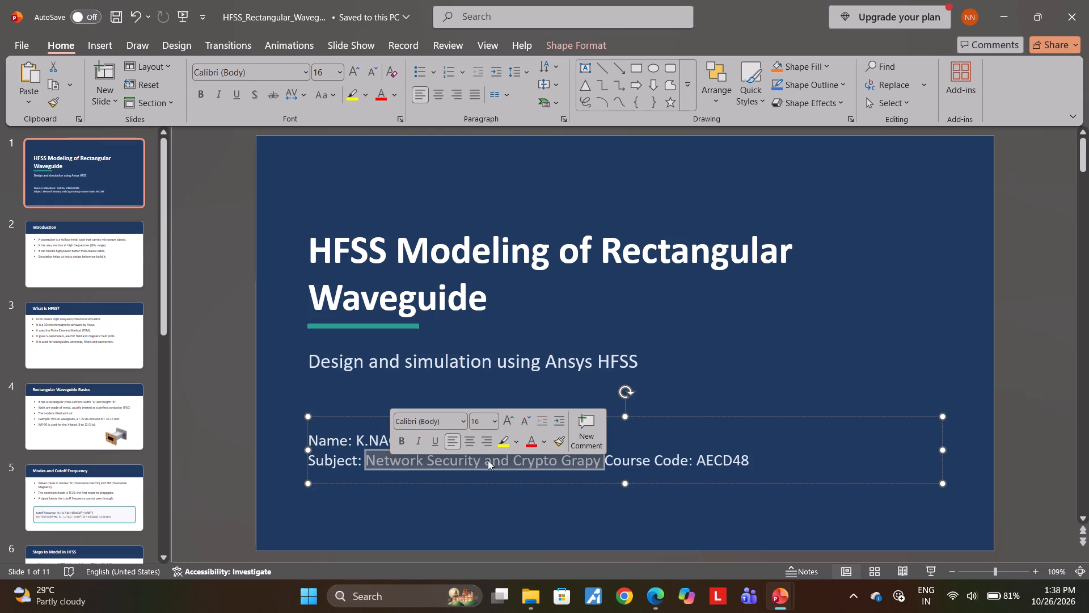
key("BackSpace")
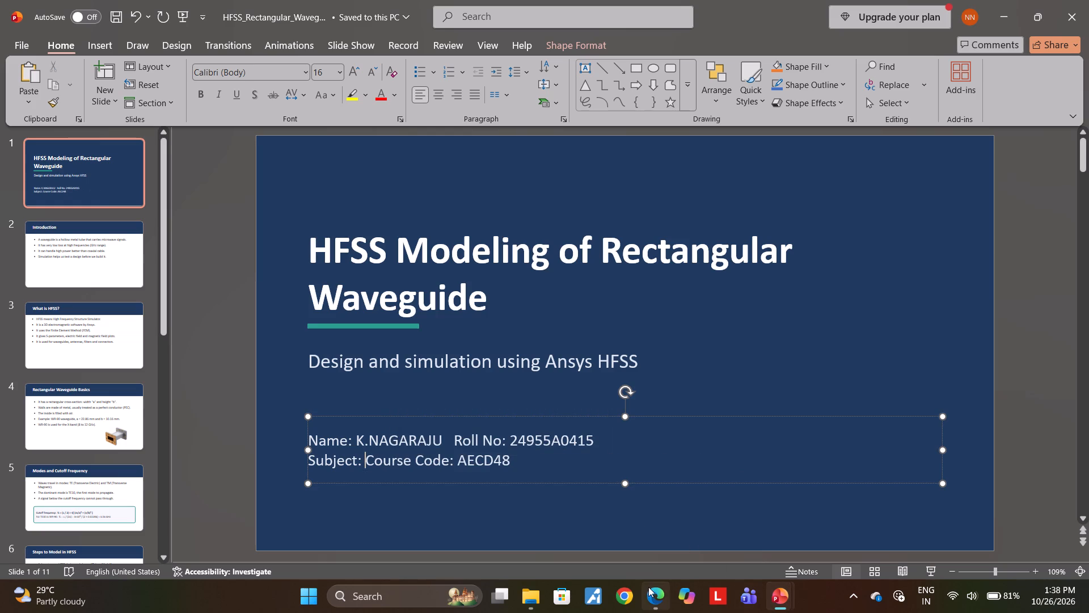
Copy the course name "Microwave and Radar Engineering" from the college portal's AAT-II page in Edge and paste it into the title slide's Subject line.
left_click(648, 587)
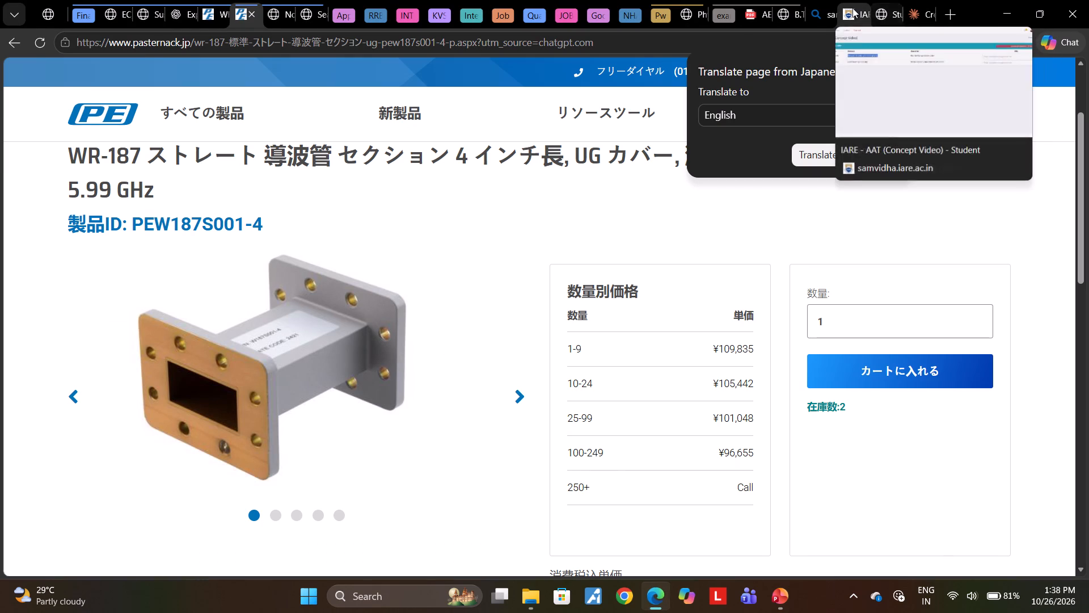
left_click(852, 8)
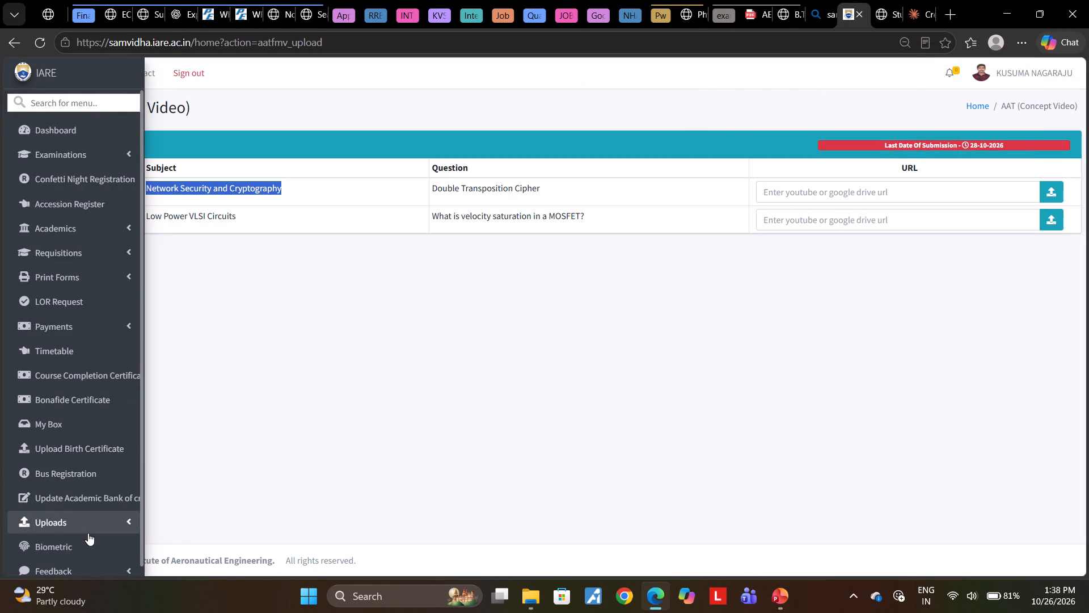
left_click(87, 521)
scroll(86, 520, "down", 4)
left_click(51, 468)
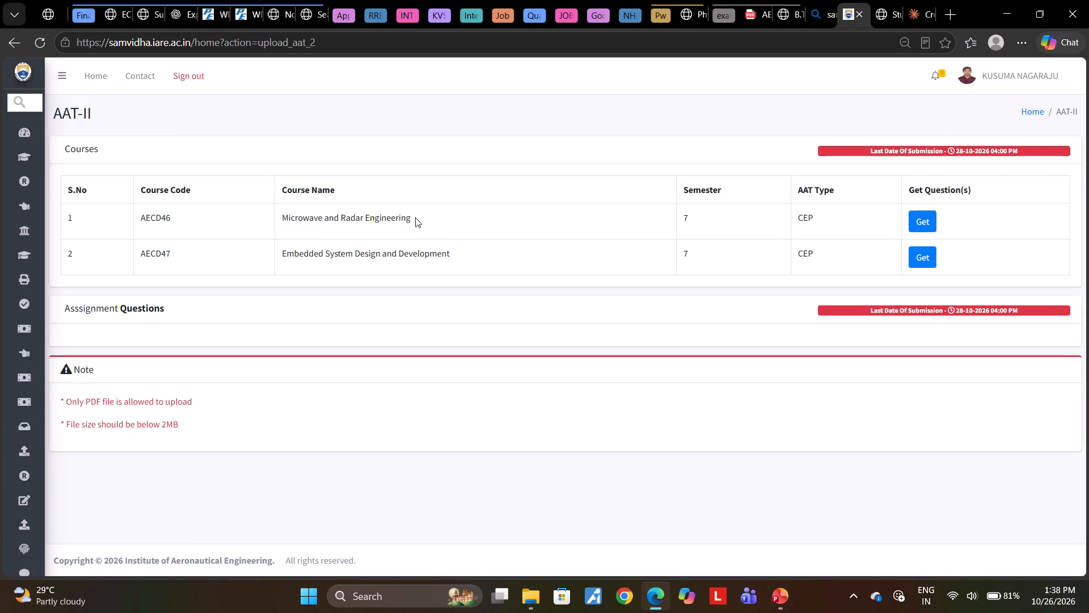
left_click_drag(415, 217, 282, 226)
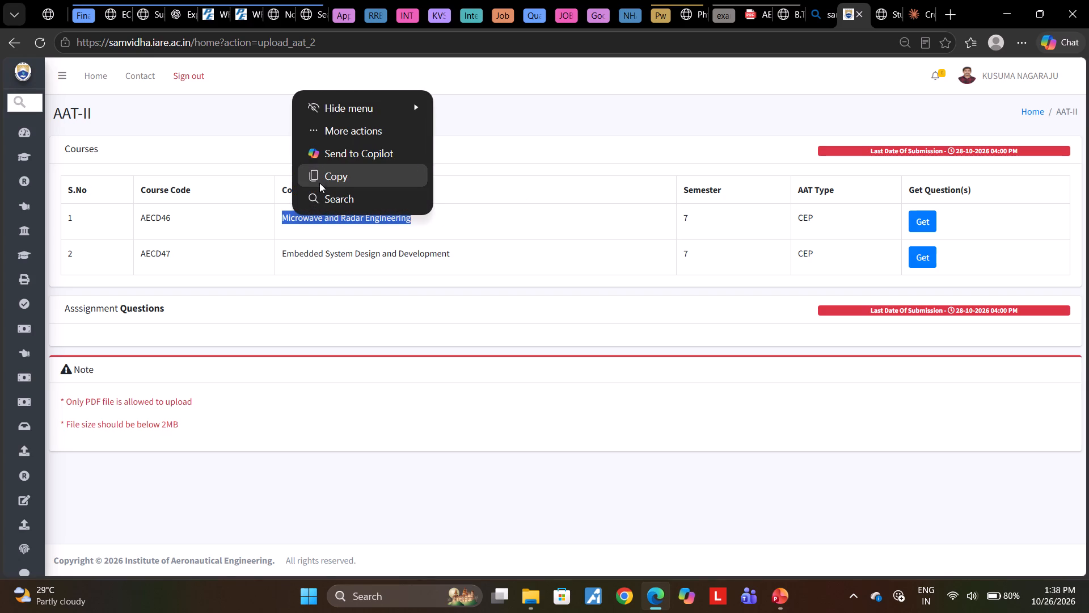
left_click(337, 176)
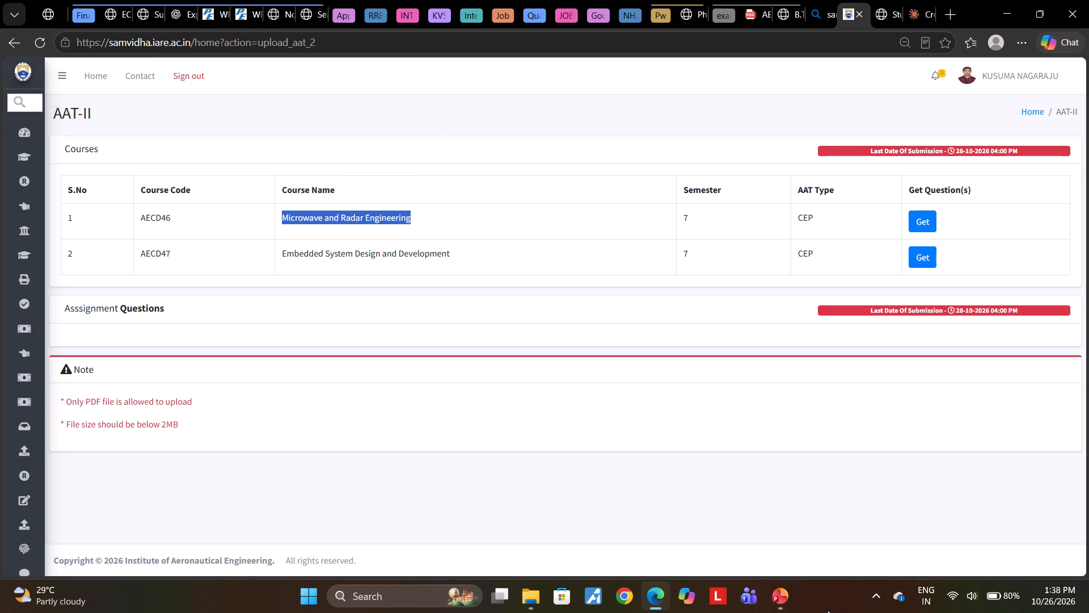
left_click(842, 517)
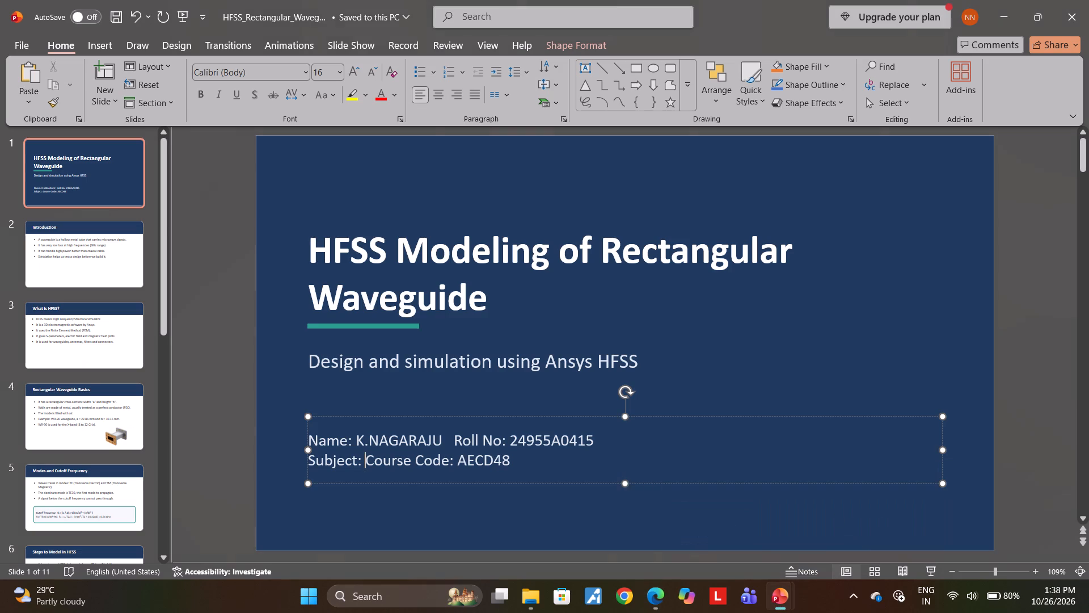
key("ctrl+v")
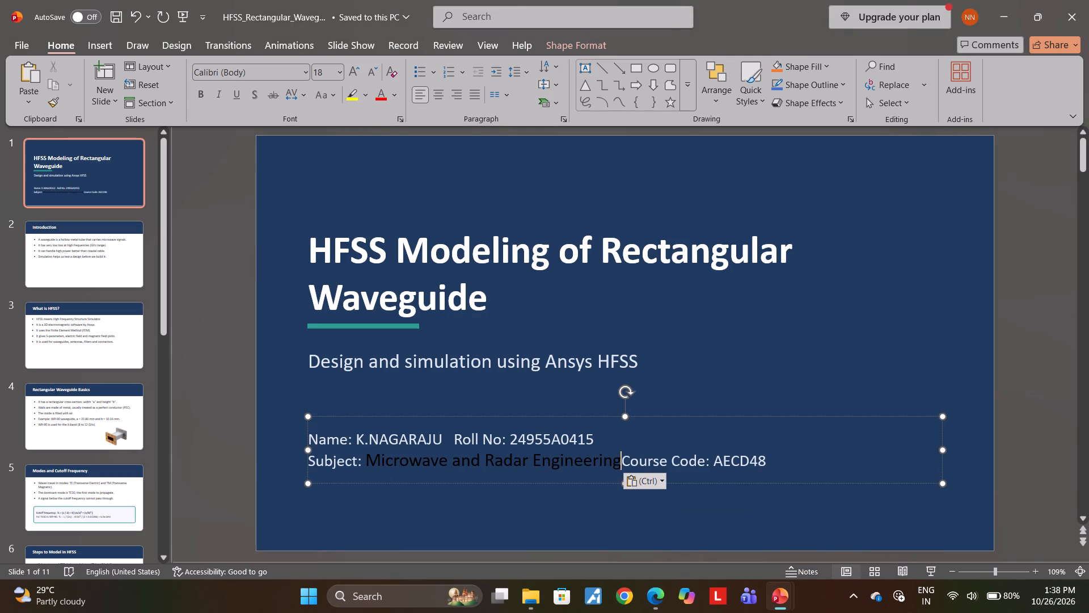
Recolour the pasted course name white and add a space between it and "Course Code".
left_click_drag(621, 465, 618, 464)
left_click_drag(618, 464, 408, 464)
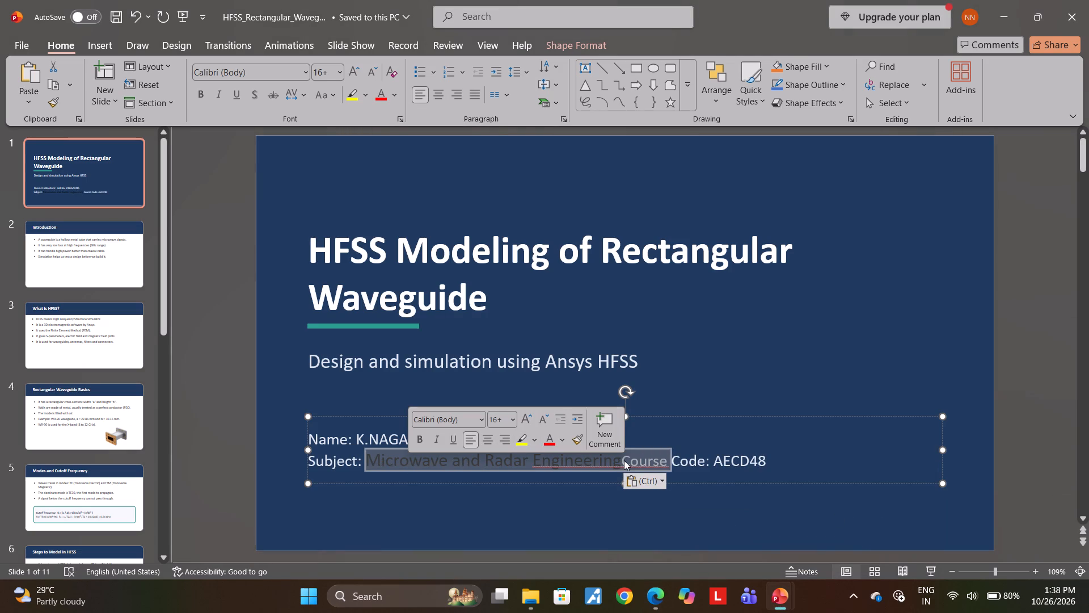
left_click(559, 442)
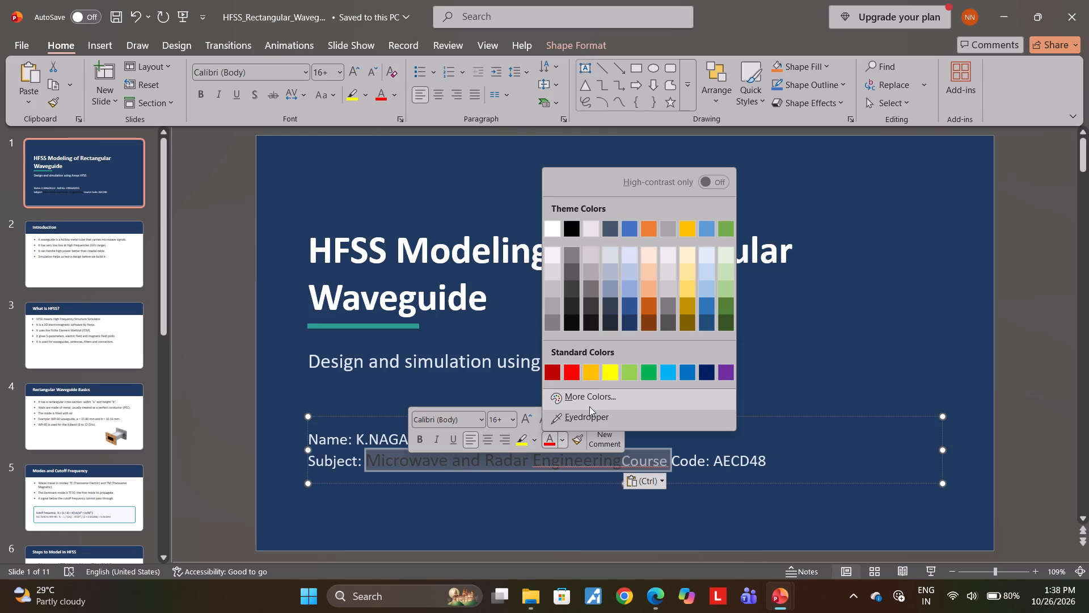
left_click(552, 234)
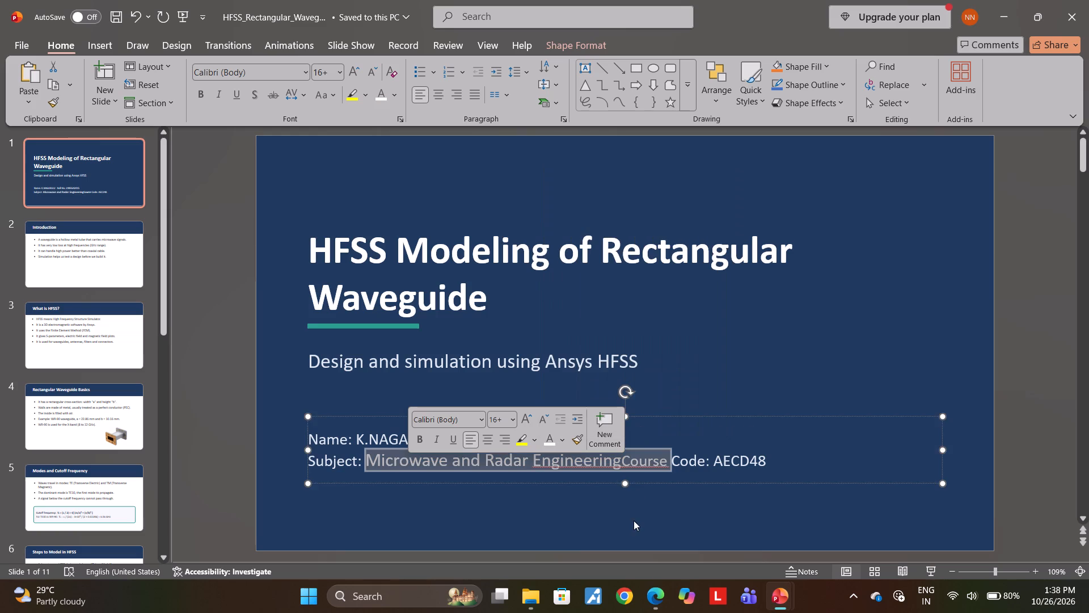
left_click(634, 520)
left_click(621, 459)
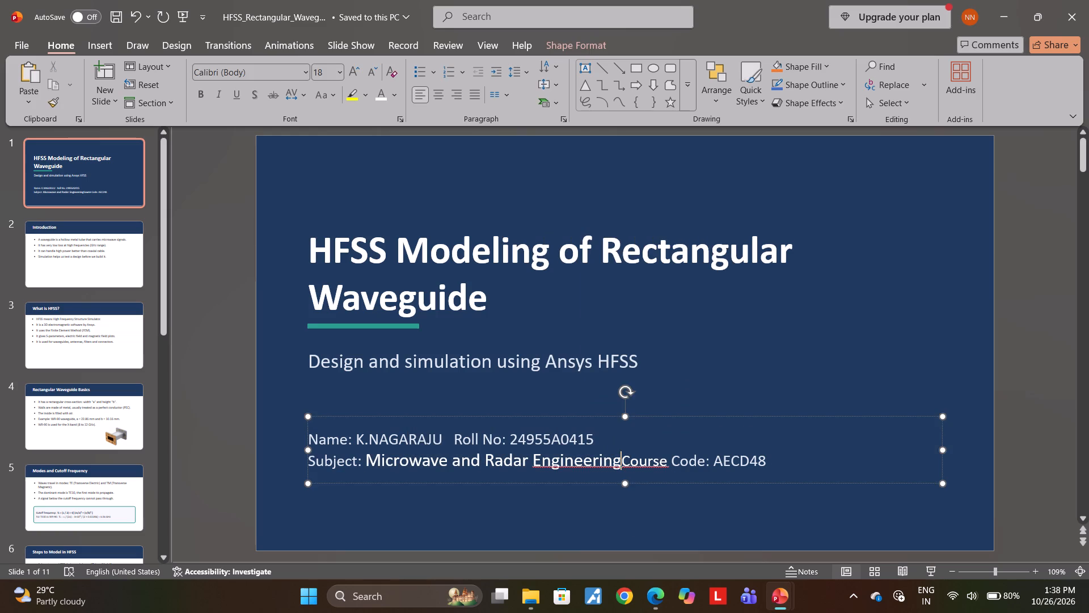
key("space")
Change the course code on the title slide to AECD46, checking it against the portal's AAT-II course list.
left_click(771, 461)
left_click(759, 463)
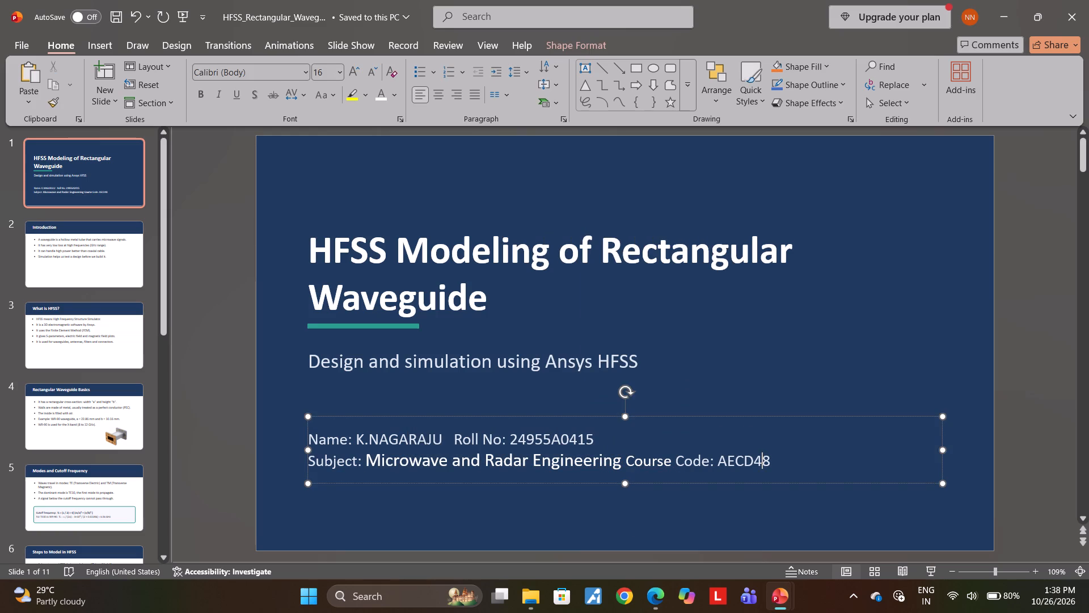
key("Right")
key("BackSpace")
key("BackSpace")
left_click(653, 603)
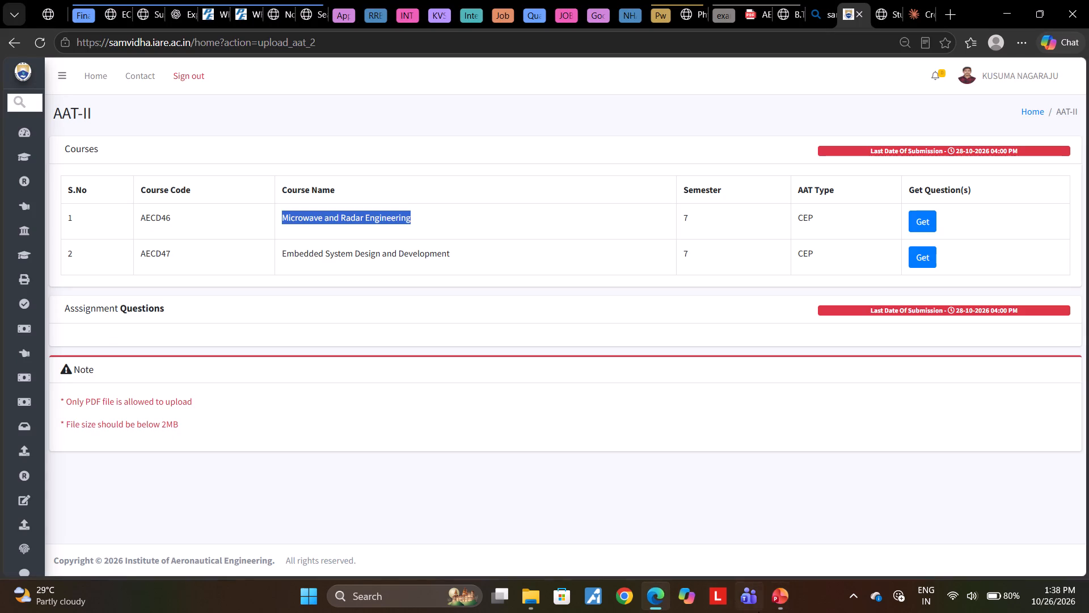
left_click(831, 538)
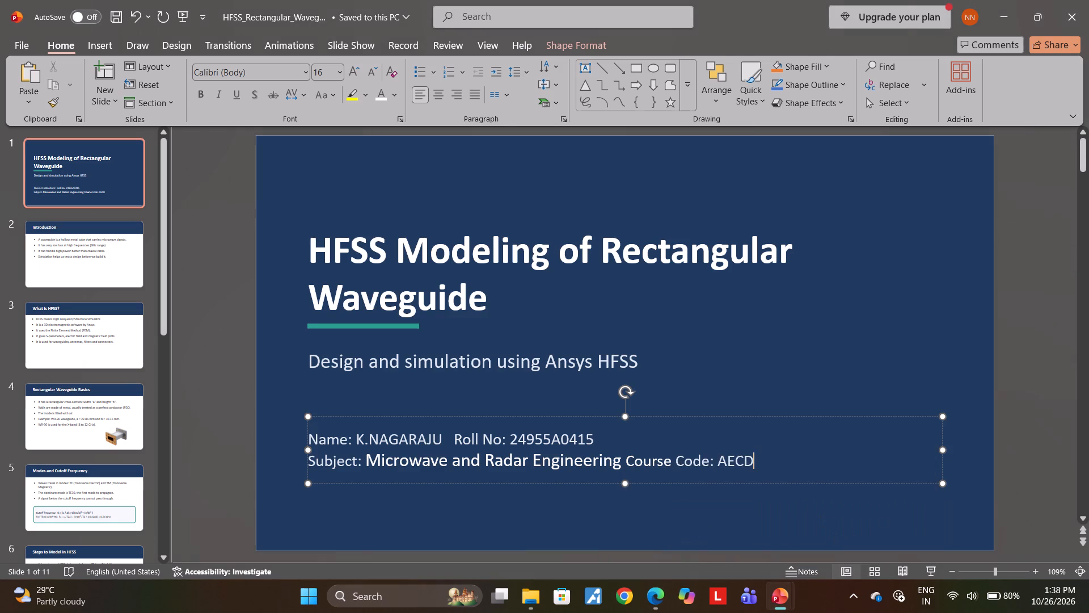
type("46")
left_click(795, 207)
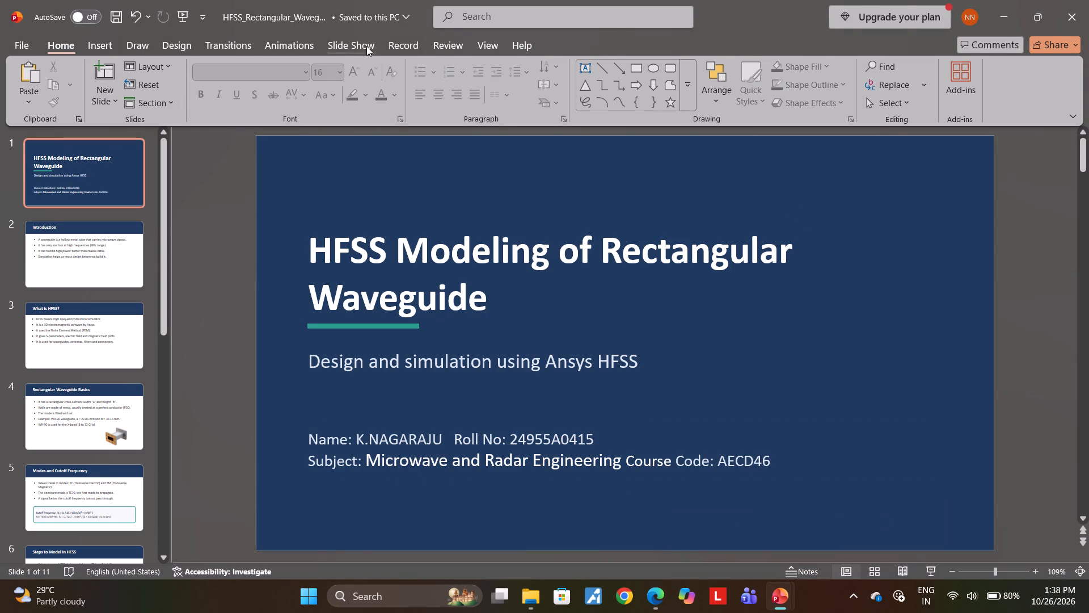
Open the slide show recording view, preview the Introduction and "What is HFSS?" slides, and return to the title slide.
left_click(403, 49)
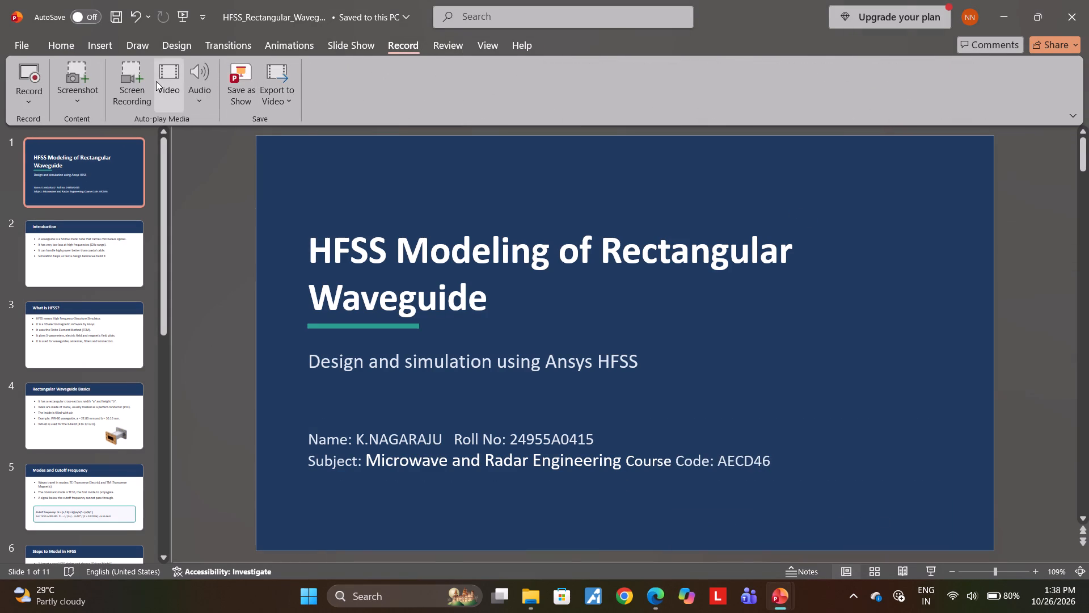
left_click(29, 76)
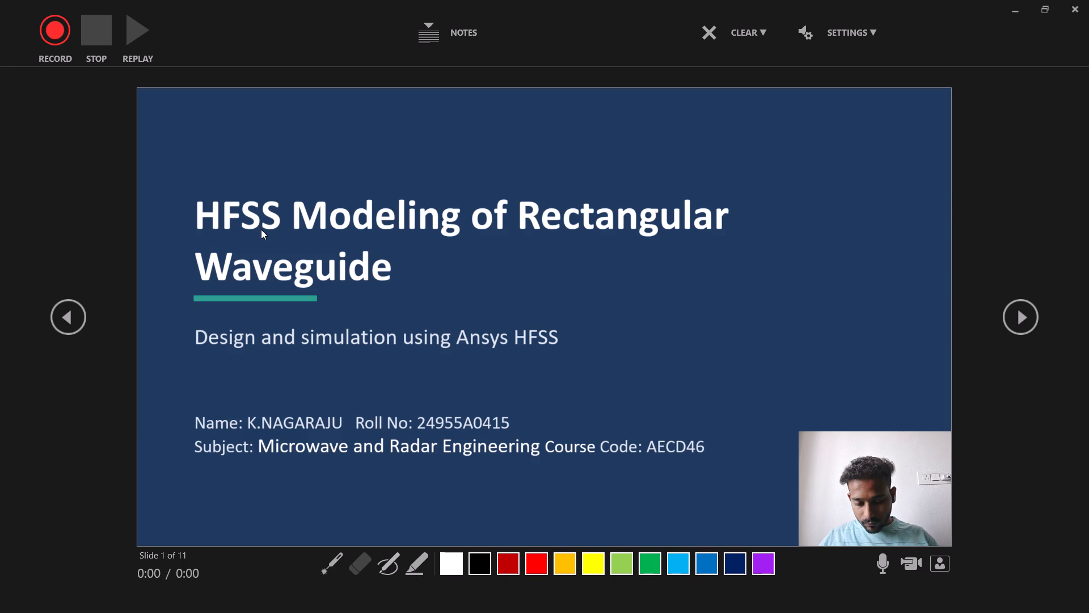
key("Right")
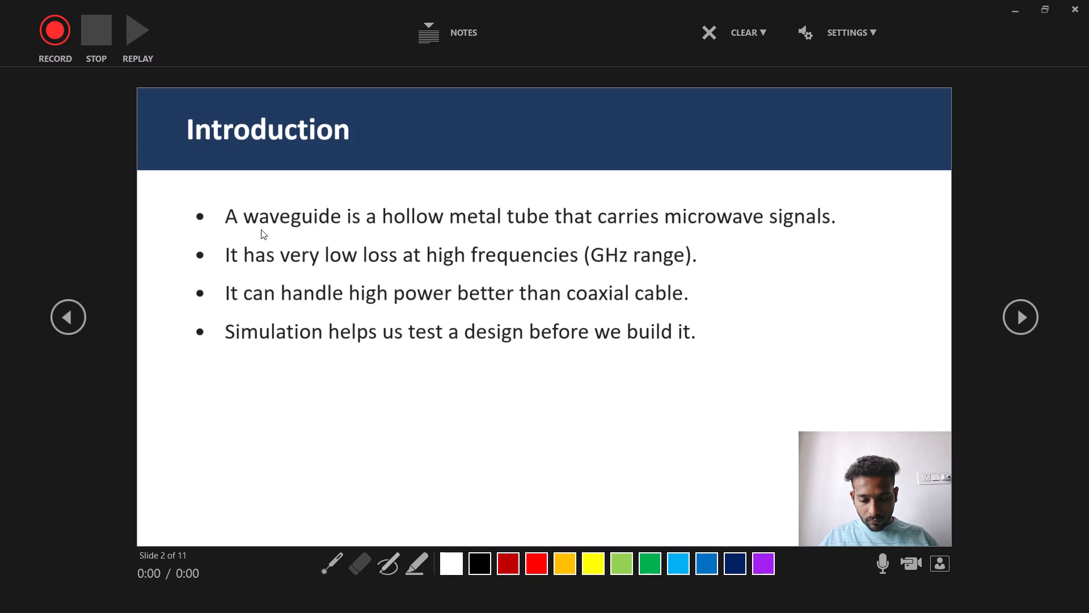
key("Right")
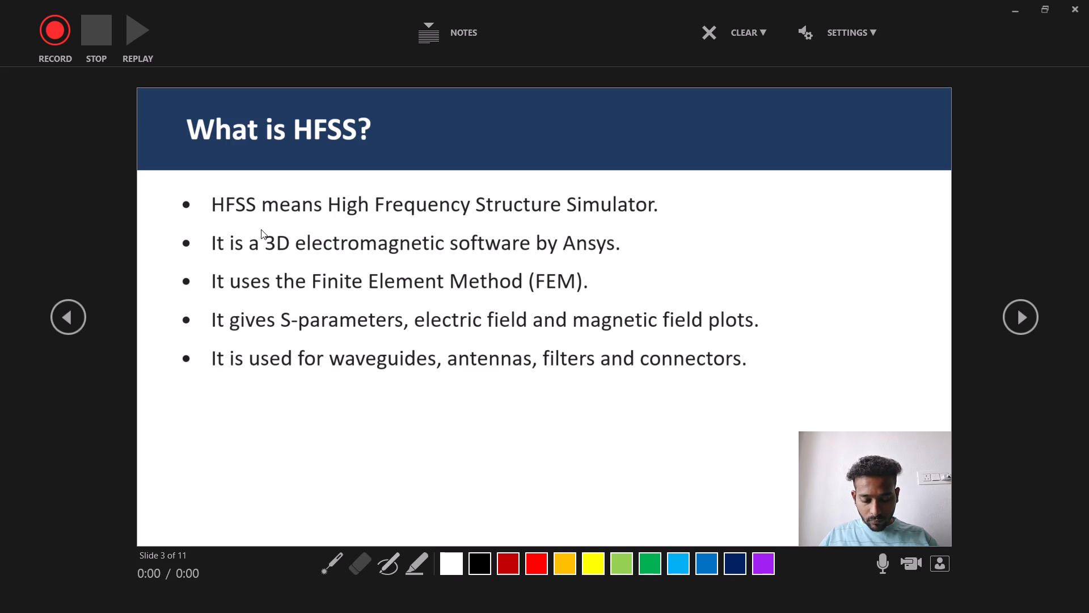
key("Left")
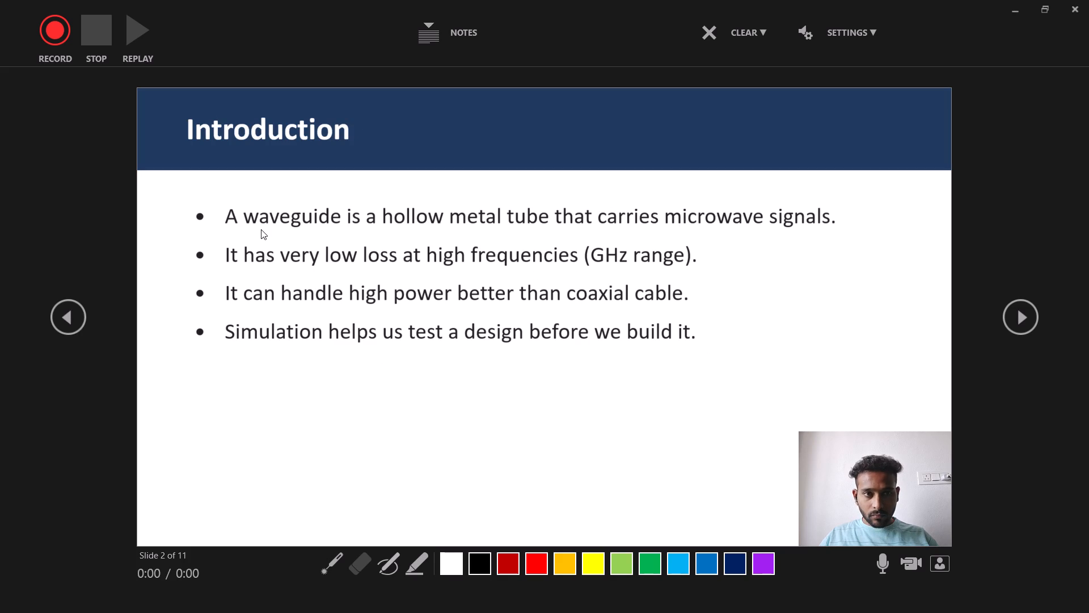
key("Left")
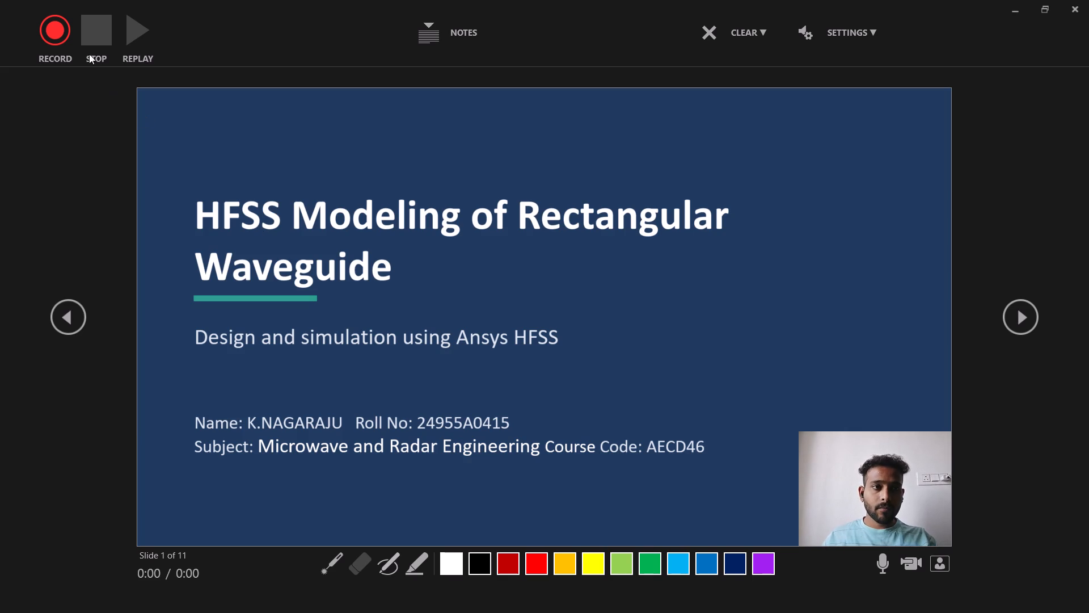
Record the camera narration for the title slide and continue on the Introduction slide, pausing and resuming the recording there.
left_click(62, 33)
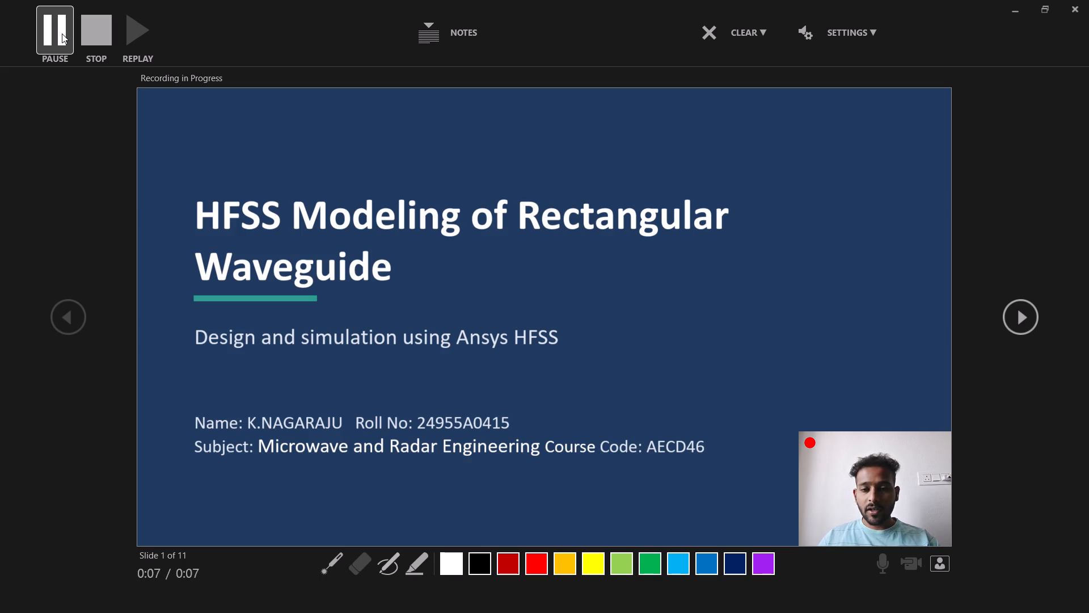
key("Right")
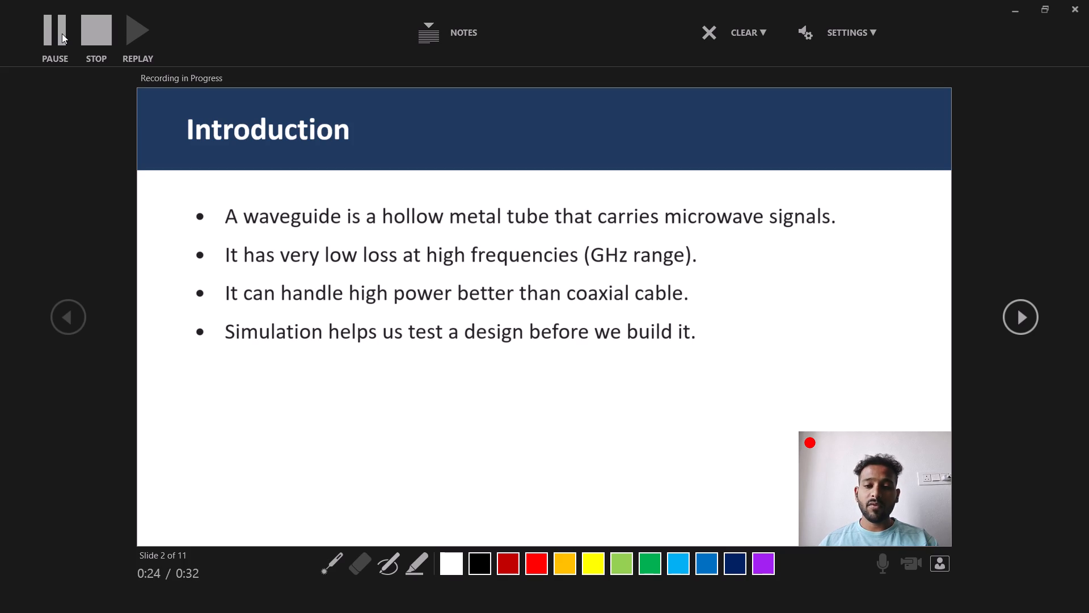
left_click(52, 30)
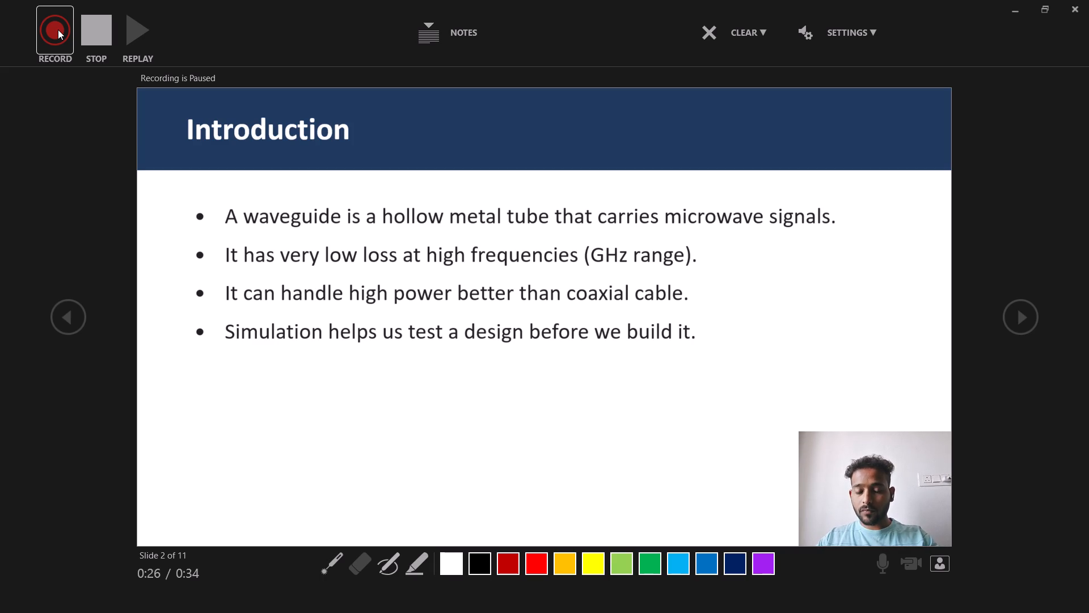
left_click(54, 30)
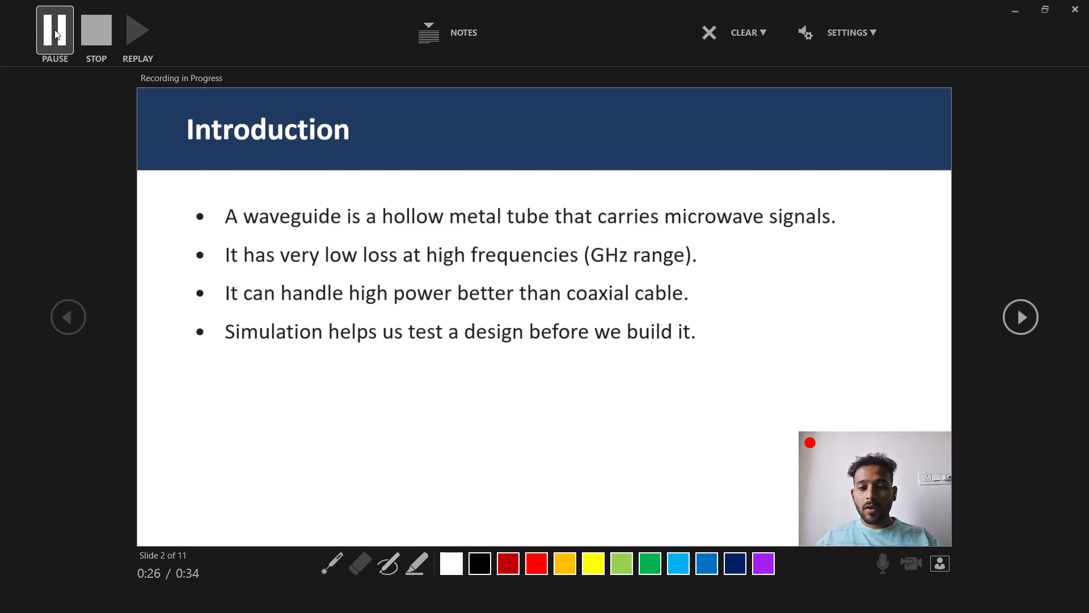
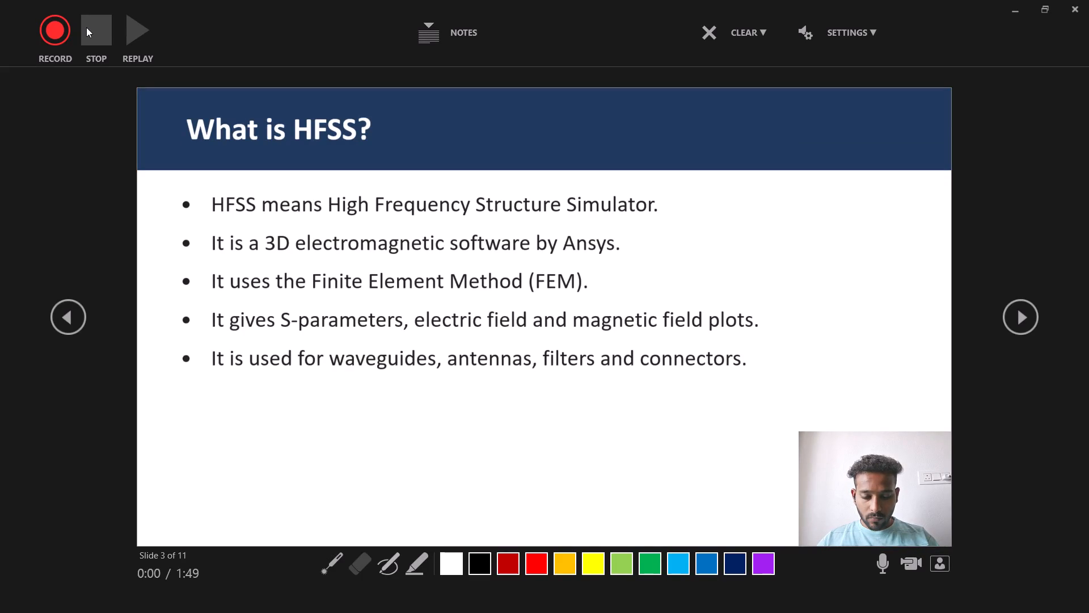
Preview the slides through "Steps to Model in HFSS", checking "Modes and Cutoff Frequency", and return to the "What is HFSS?" slide.
key("Right")
key("Right")
key("Right")
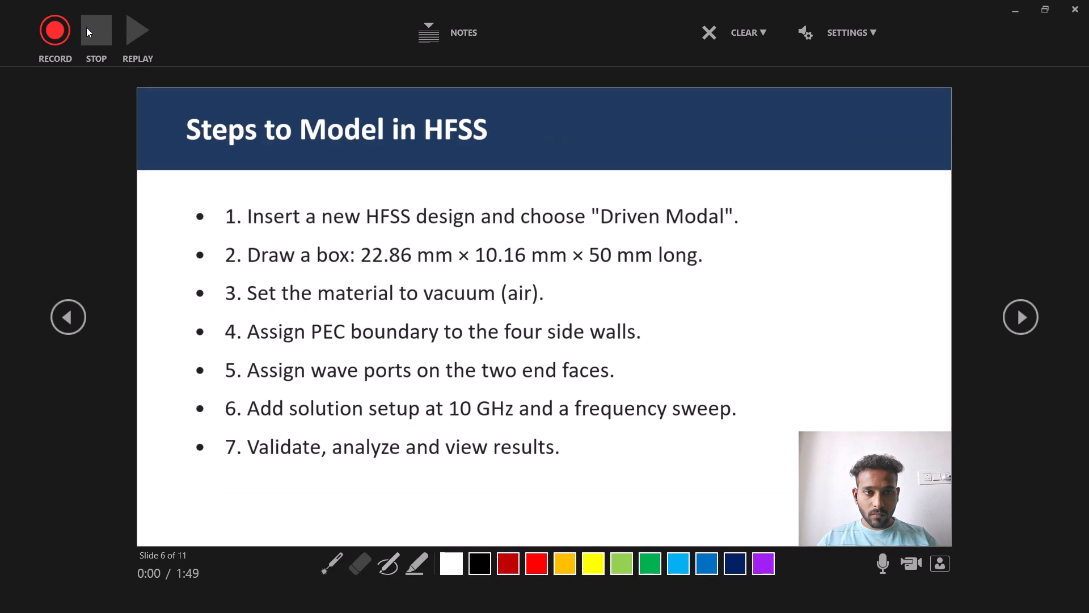
key("Left")
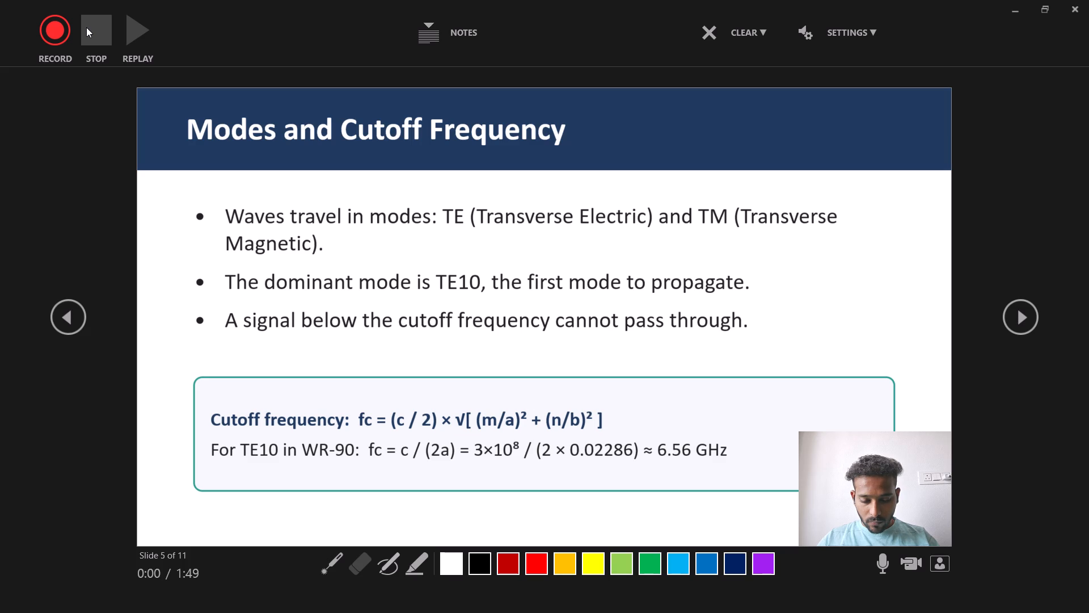
key("Left")
key("Left")
key("Left")
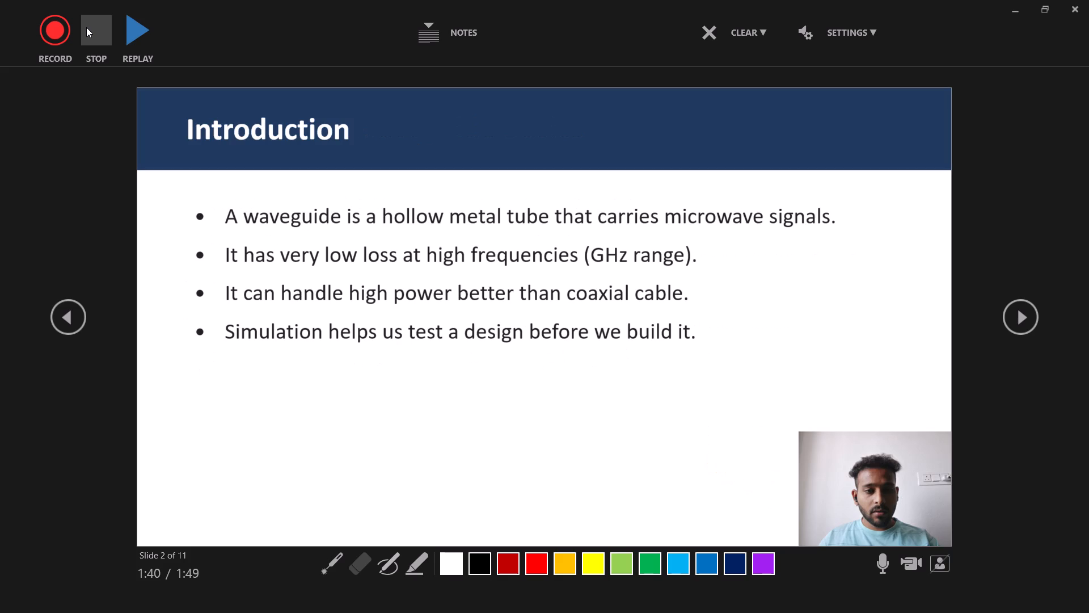
key("Right")
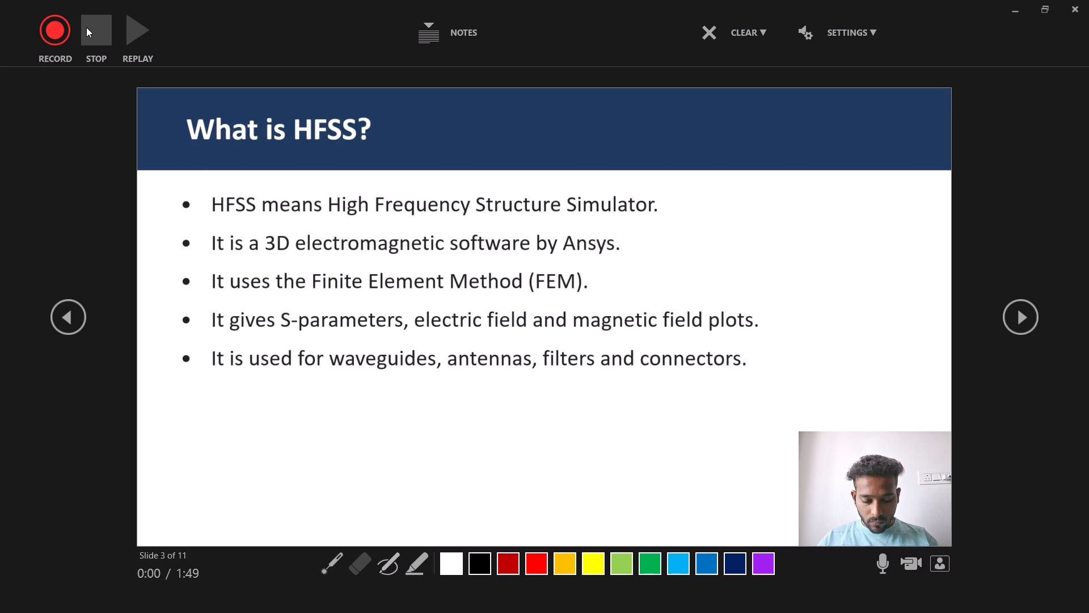
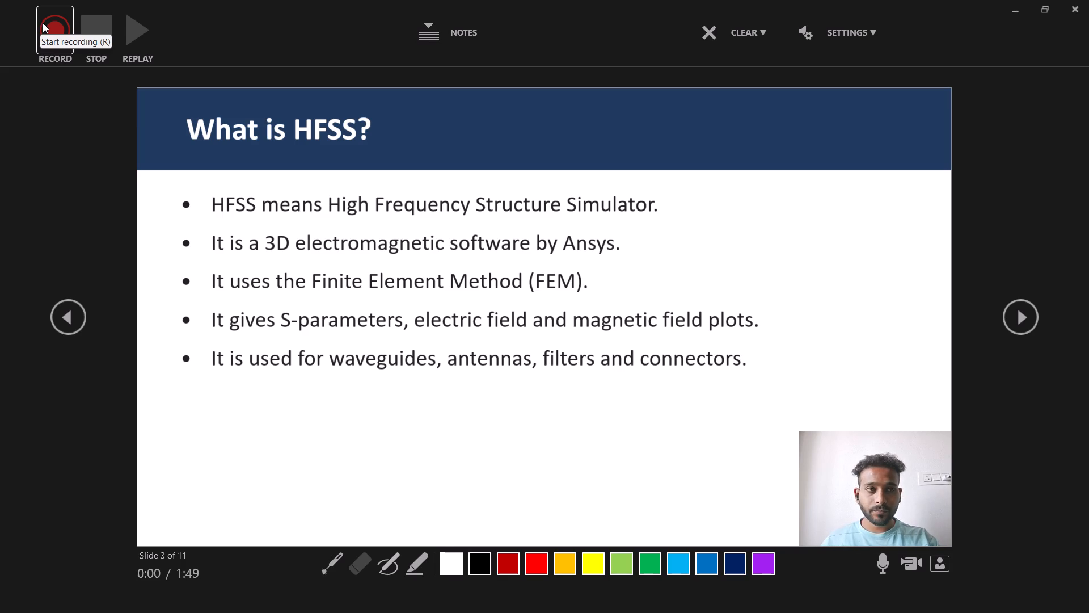
Start recording the narration with camera video from the "What is HFSS?" slide.
left_click(43, 23)
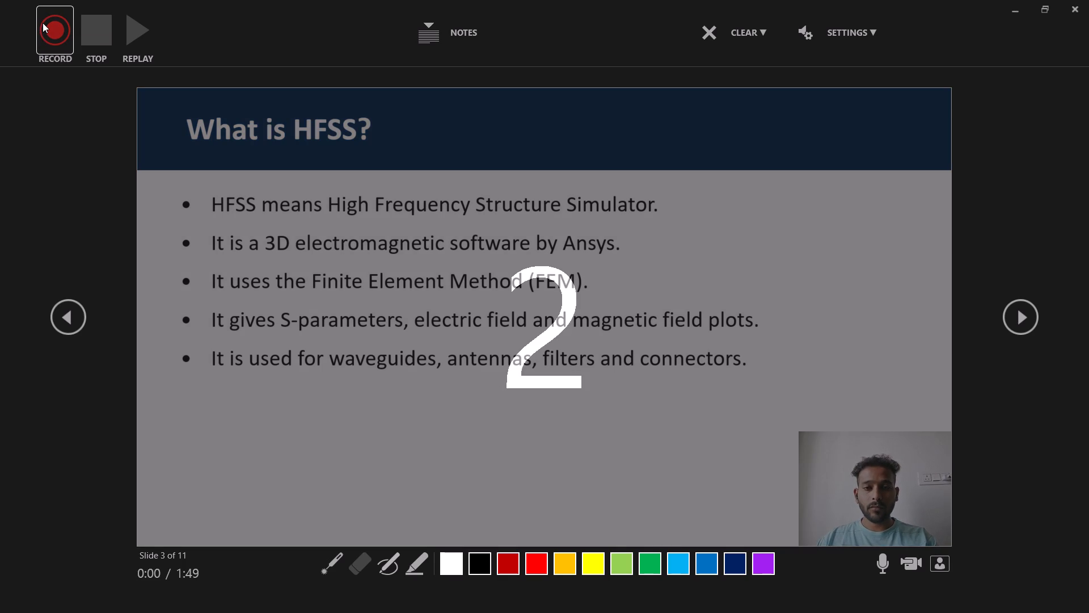
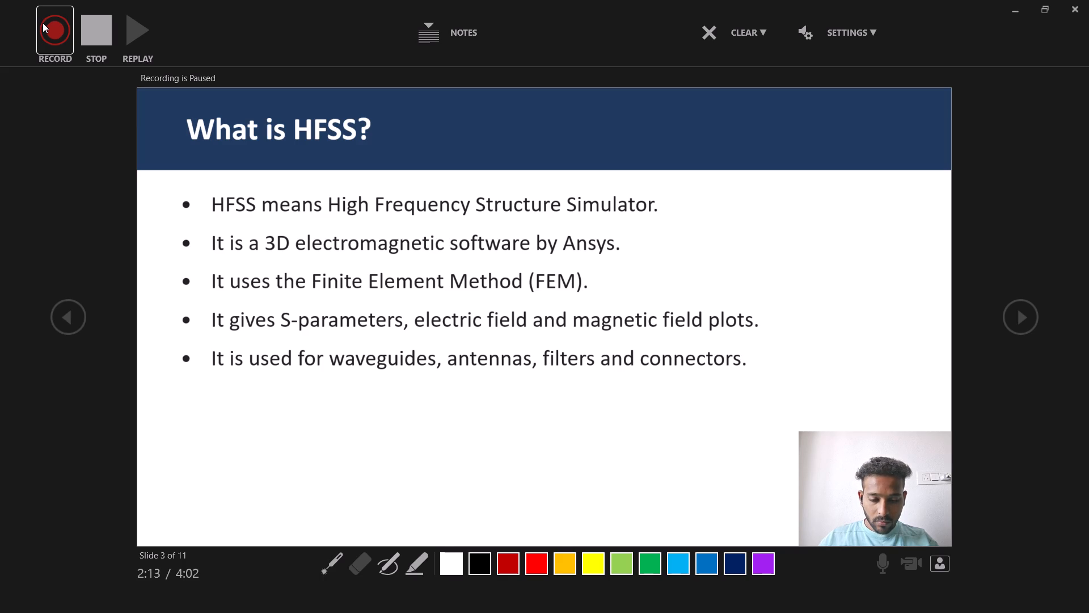
Stop the narration recording on the "What is HFSS?" slide, advance to "Rectangular Waveguide Basics" and leave the recording view.
left_click(102, 30)
key("Right")
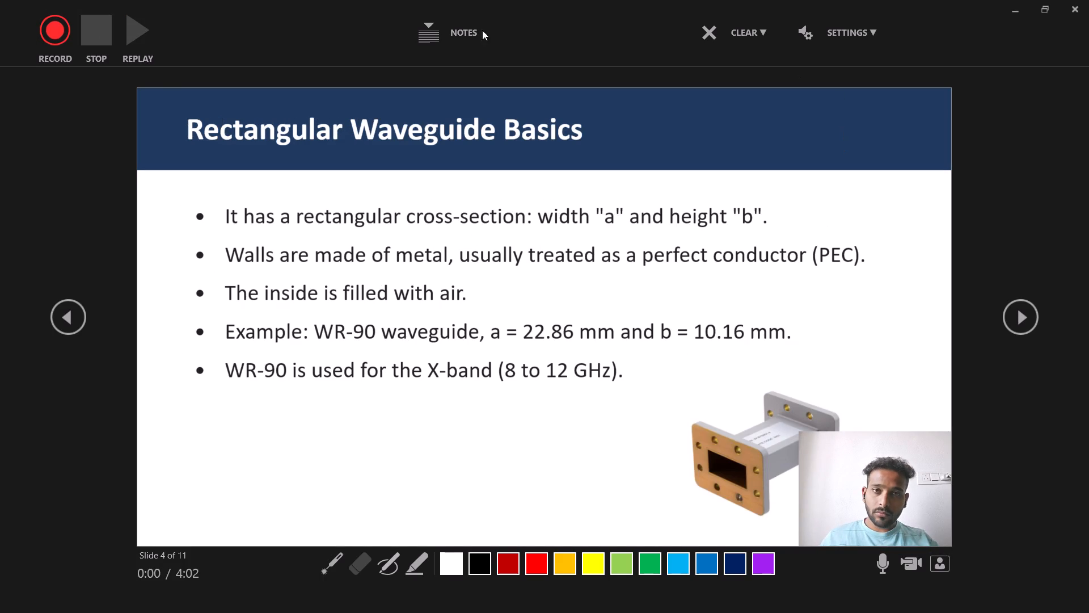
left_click(1074, 5)
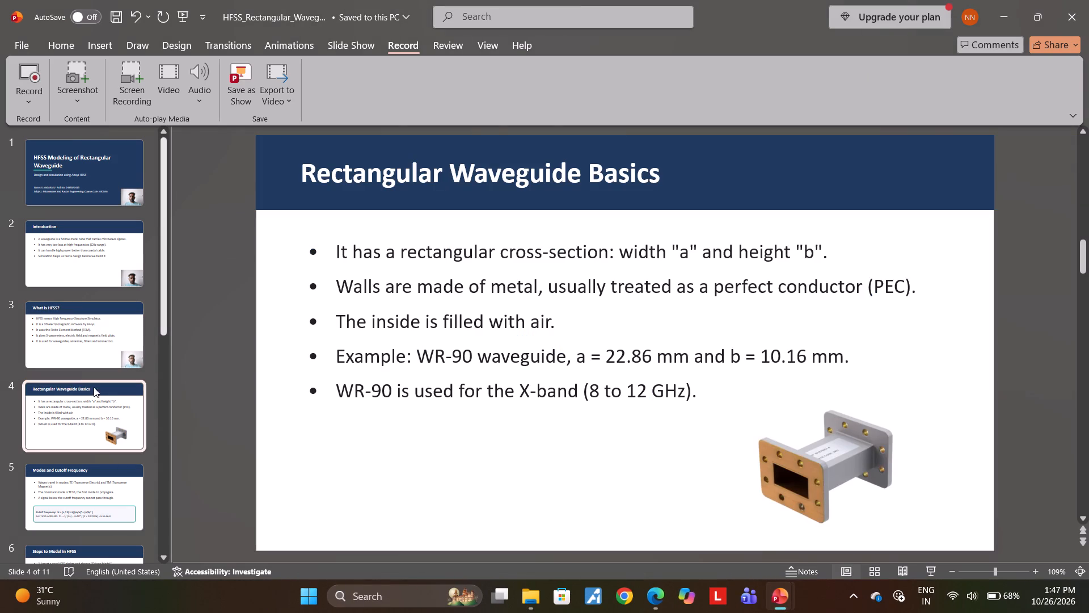
Switch to Edge, enlarge the a-by-b rectangular waveguide diagram under Slide 4 in the ChatGPT conversation and try to download it.
left_click(81, 397)
left_click(824, 461)
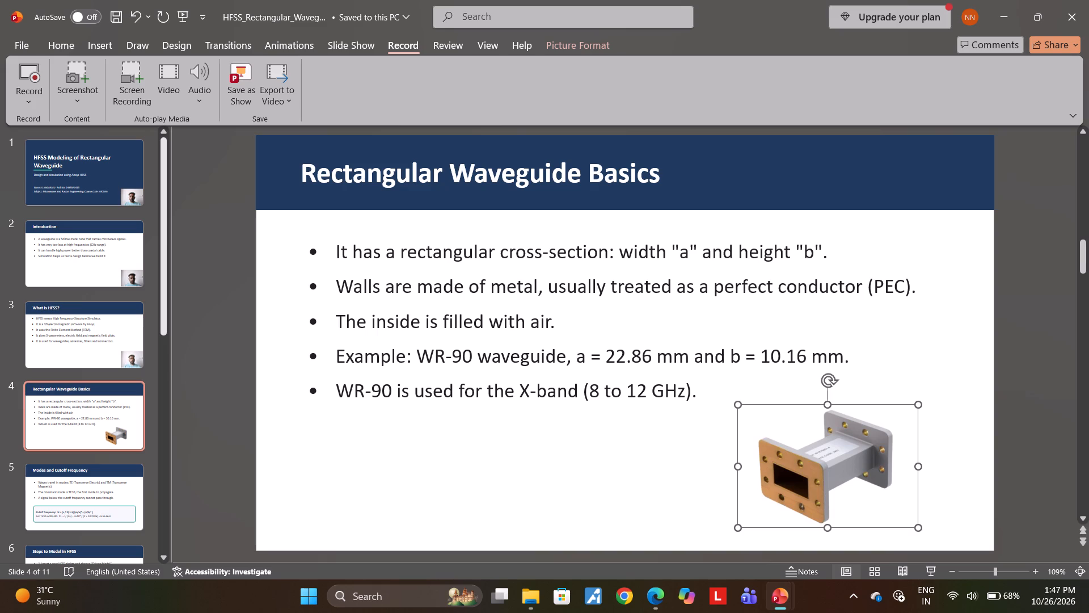
left_click(666, 593)
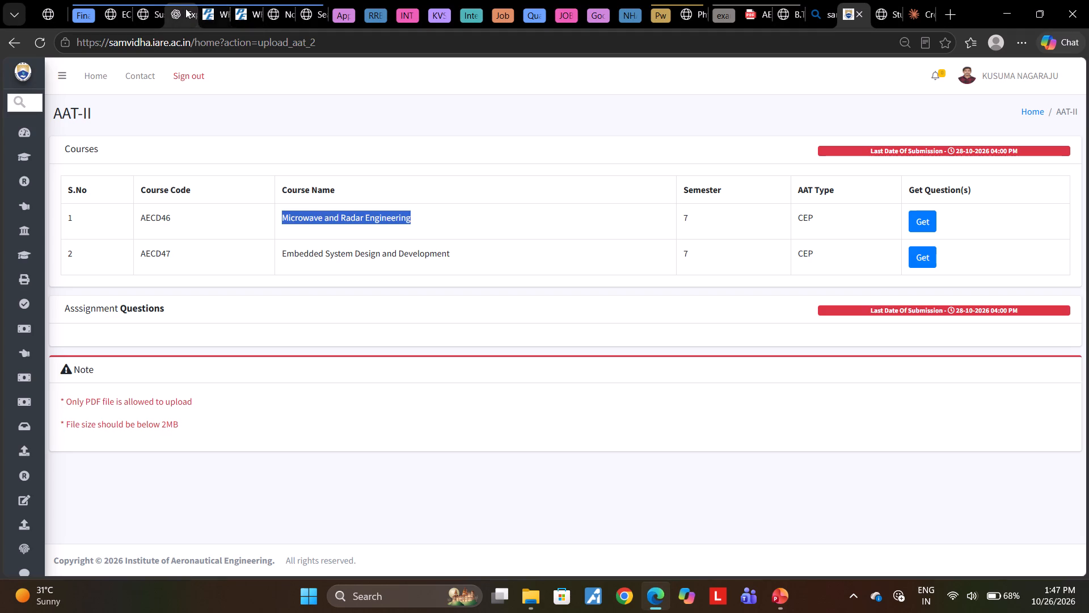
left_click(184, 9)
scroll(663, 310, "up", 1)
scroll(663, 310, "down", 1)
scroll(663, 310, "up", 1)
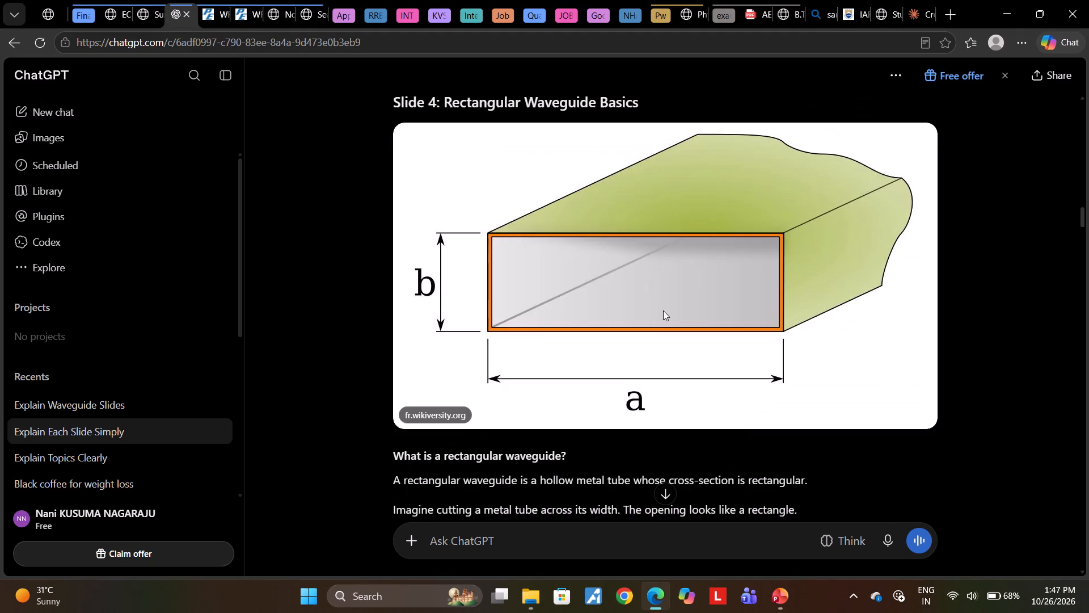
left_click(663, 310)
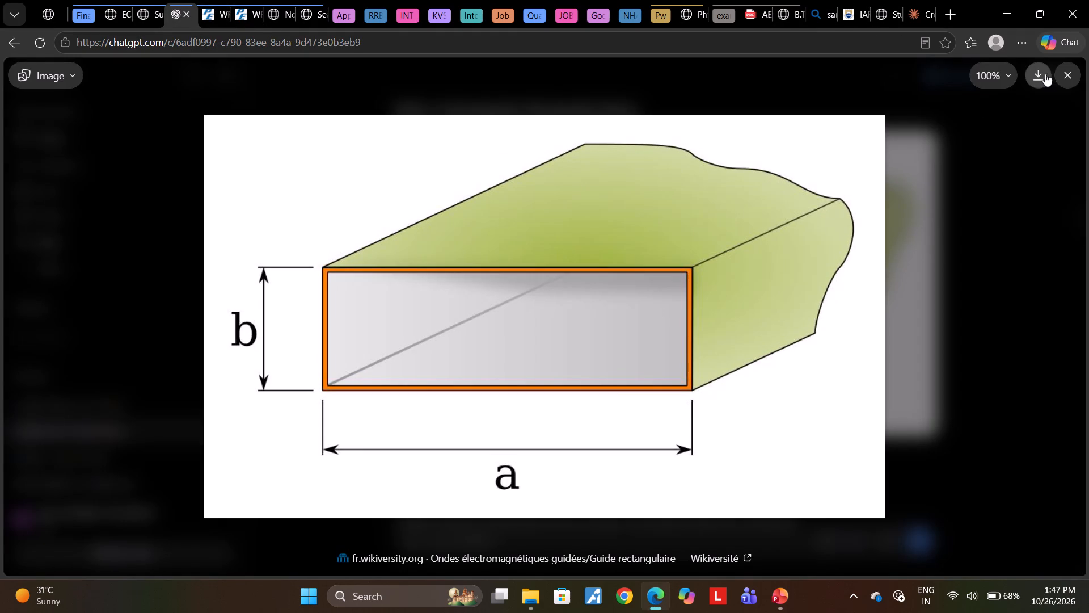
left_click(1040, 75)
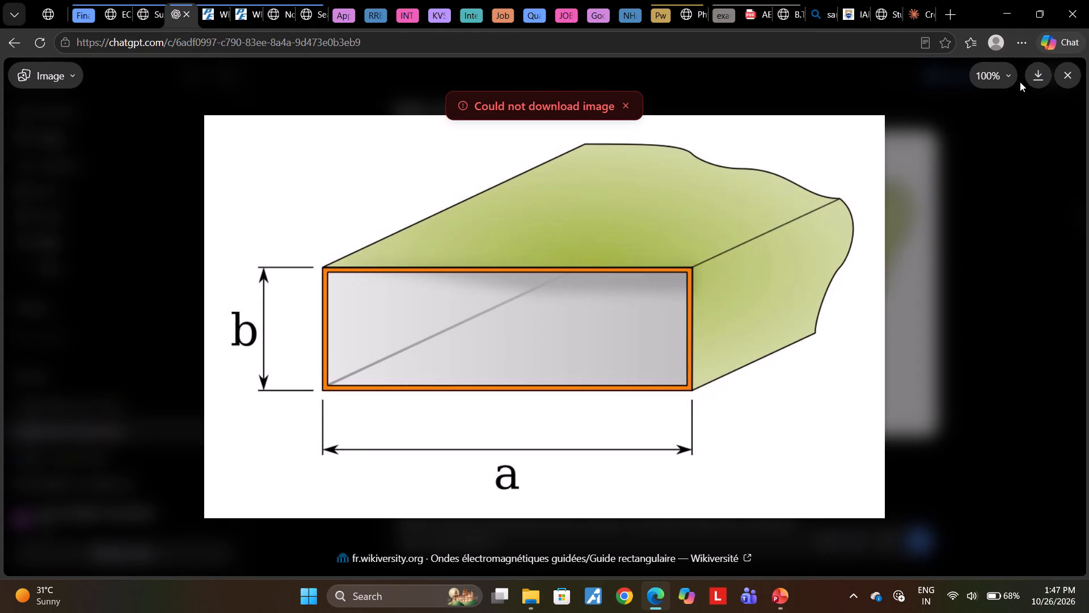
Capture a screen snip of the whole enlarged waveguide diagram, including its a and b dimension labels.
key("shift+super+s")
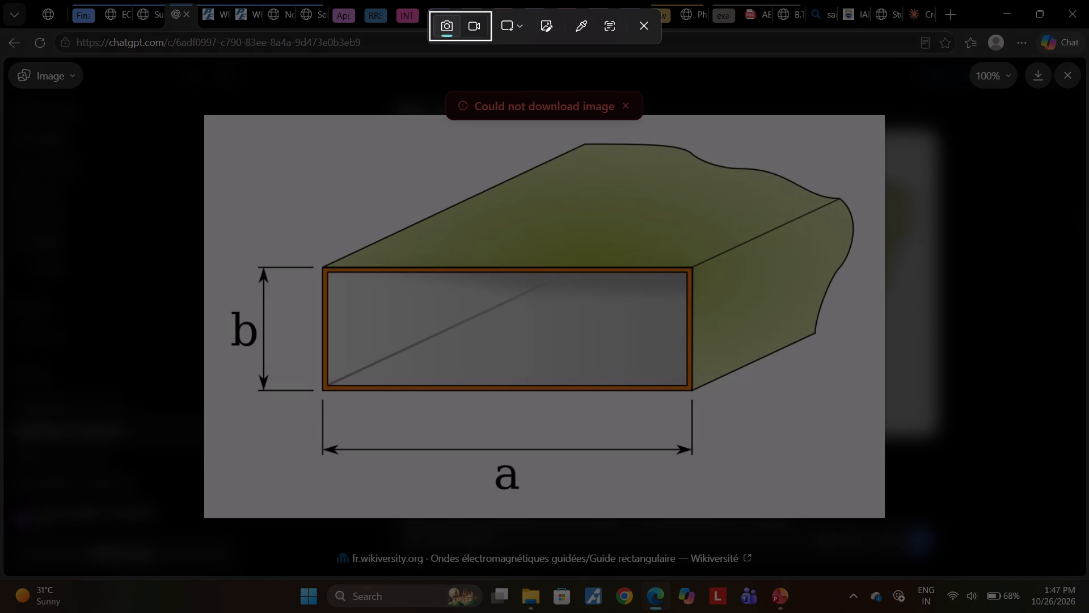
left_click_drag(217, 124, 988, 442)
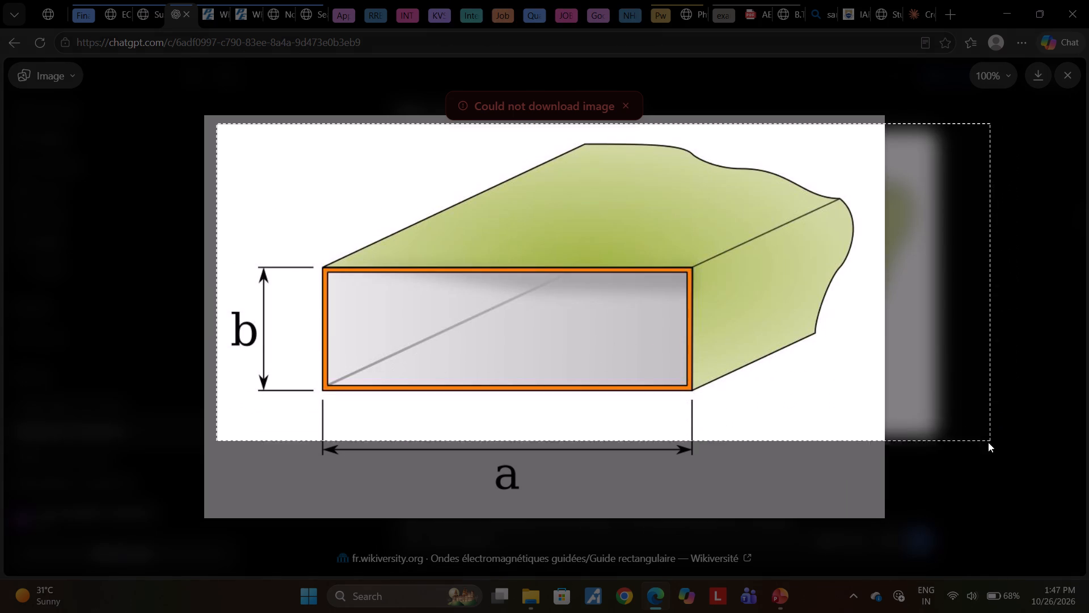
left_click_drag(988, 442, 886, 518)
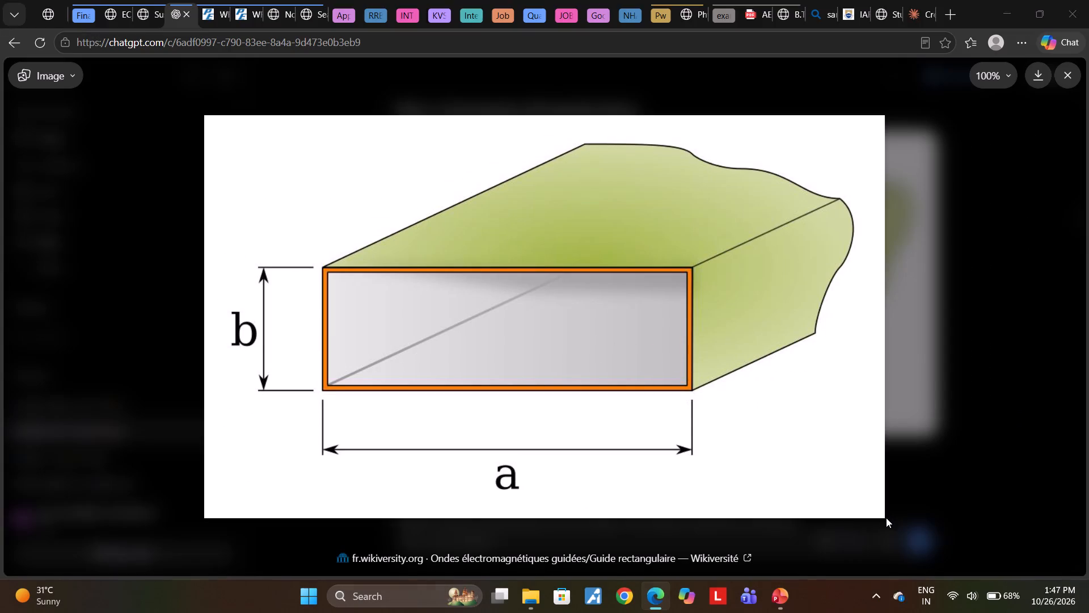
Switch to PowerPoint, paste the captured diagram onto the "Rectangular Waveguide Basics" slide, and shrink it to fit below the bullets, left of the waveguide photo.
left_click(776, 594)
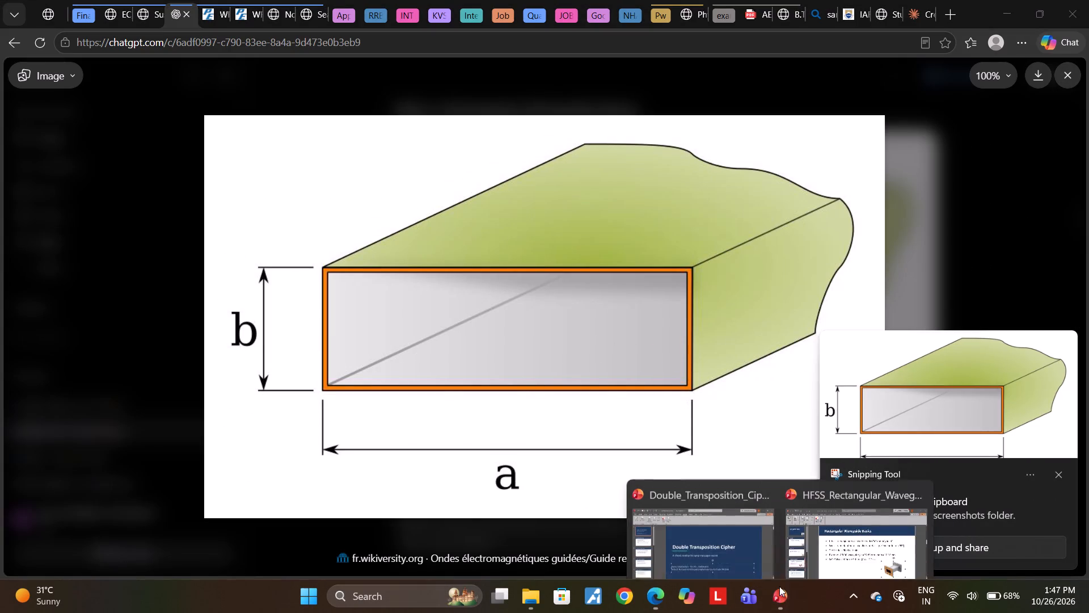
left_click(836, 517)
right_click(550, 463)
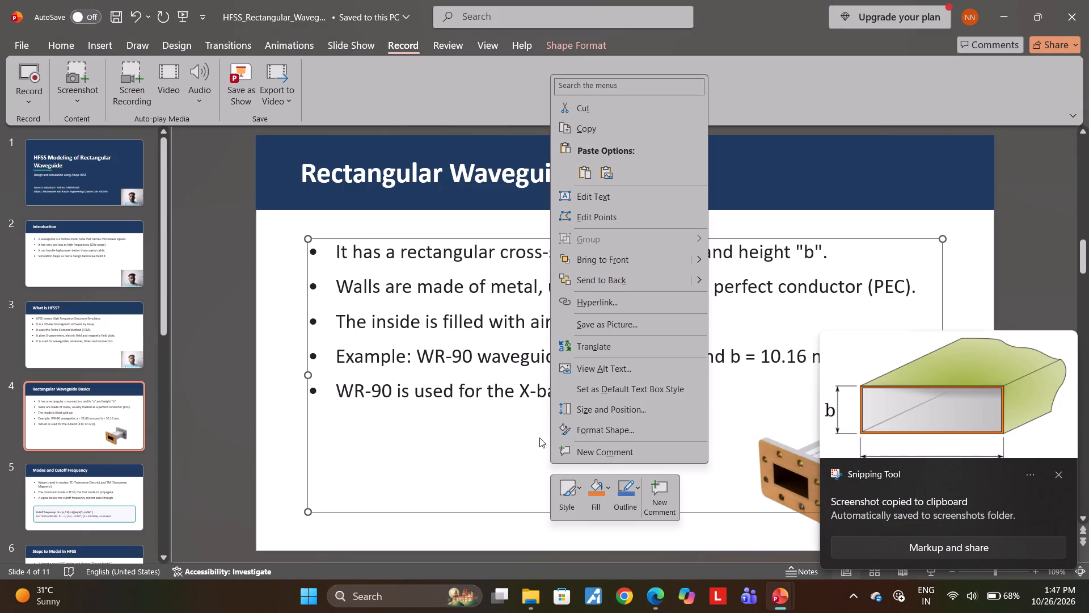
left_click(449, 534)
left_click(459, 530)
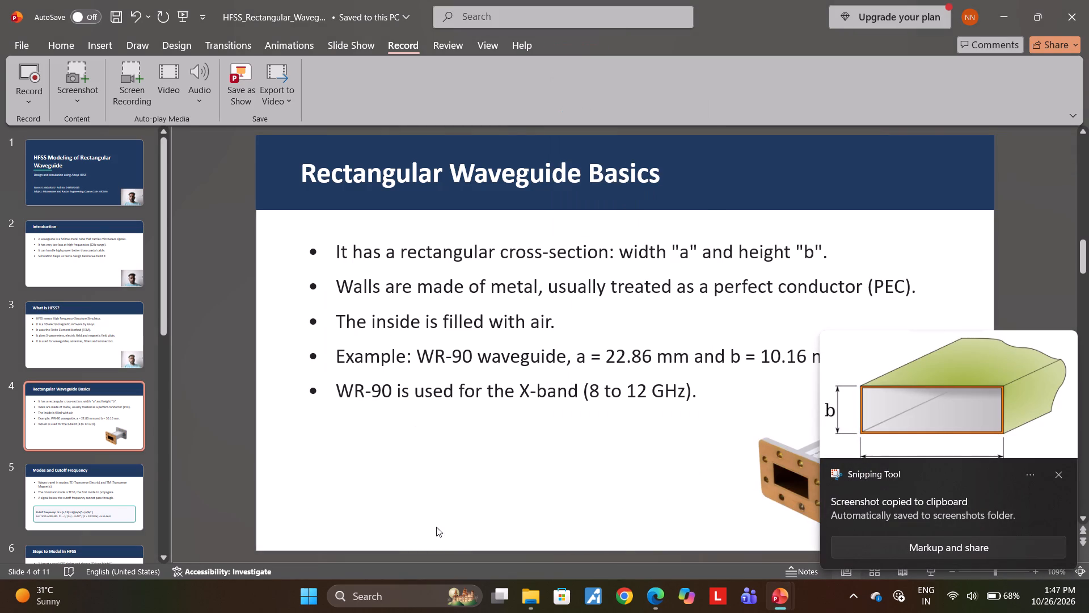
key("ctrl+v")
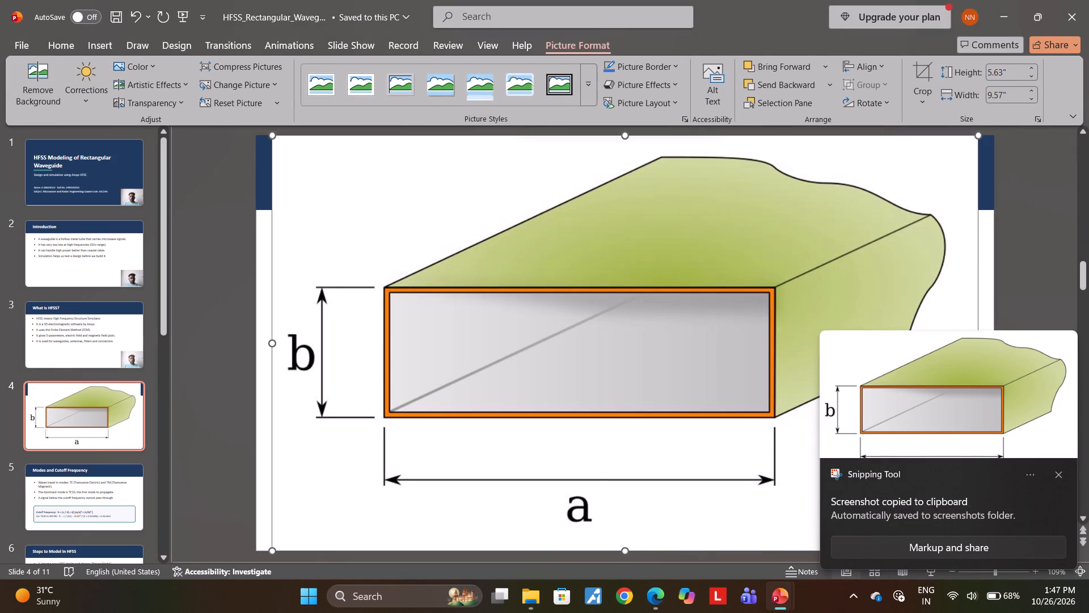
left_click_drag(269, 549, 787, 249)
left_click_drag(889, 205, 432, 486)
left_click(1037, 423)
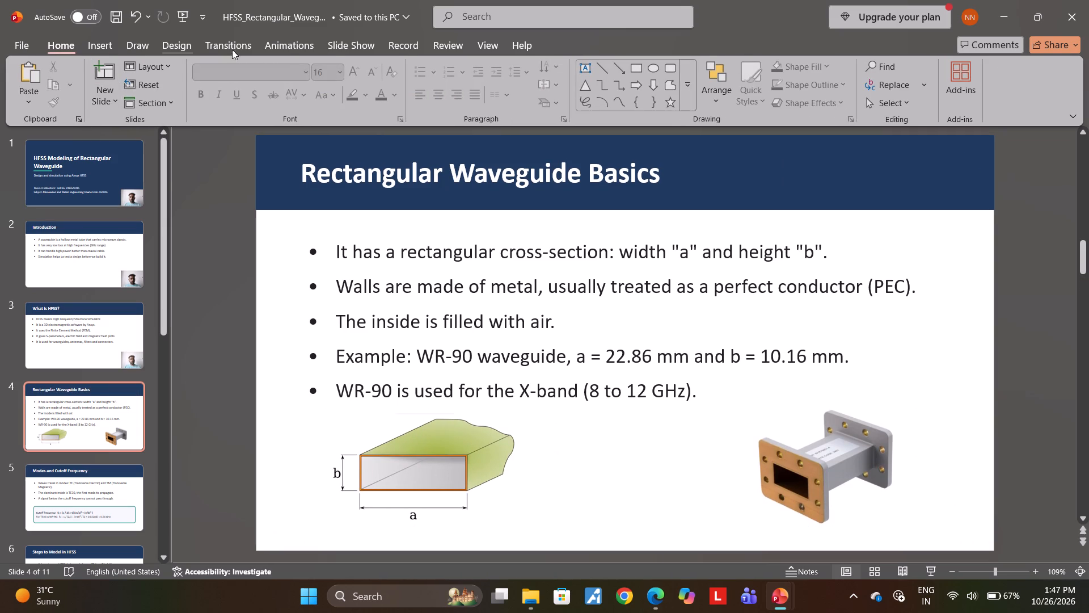
Record narration with camera video for the "Rectangular Waveguide Basics" slide, pausing and resuming the recording between passages.
left_click(404, 45)
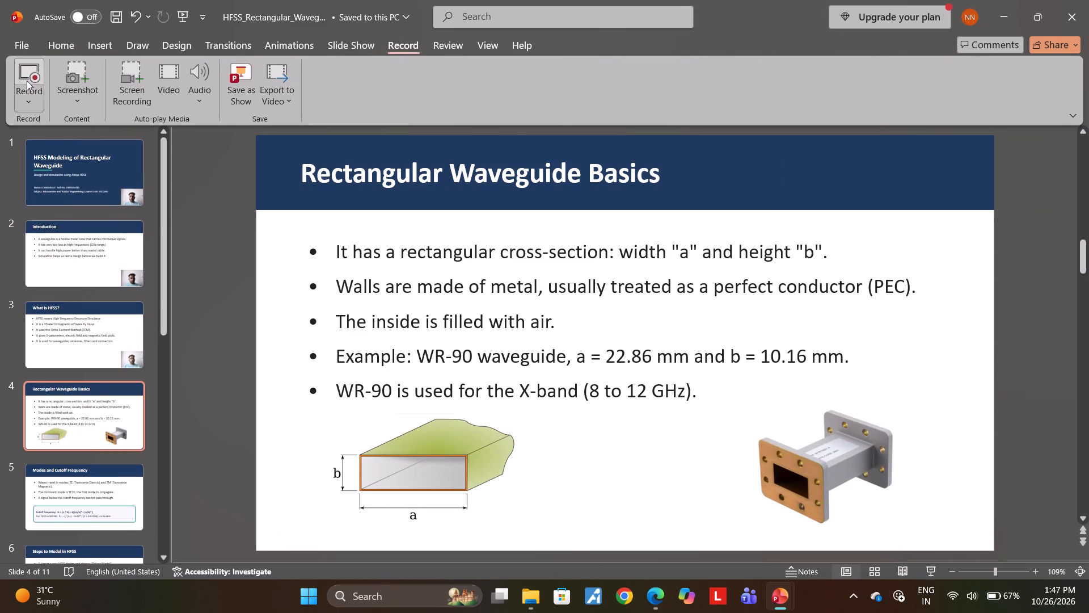
left_click(32, 78)
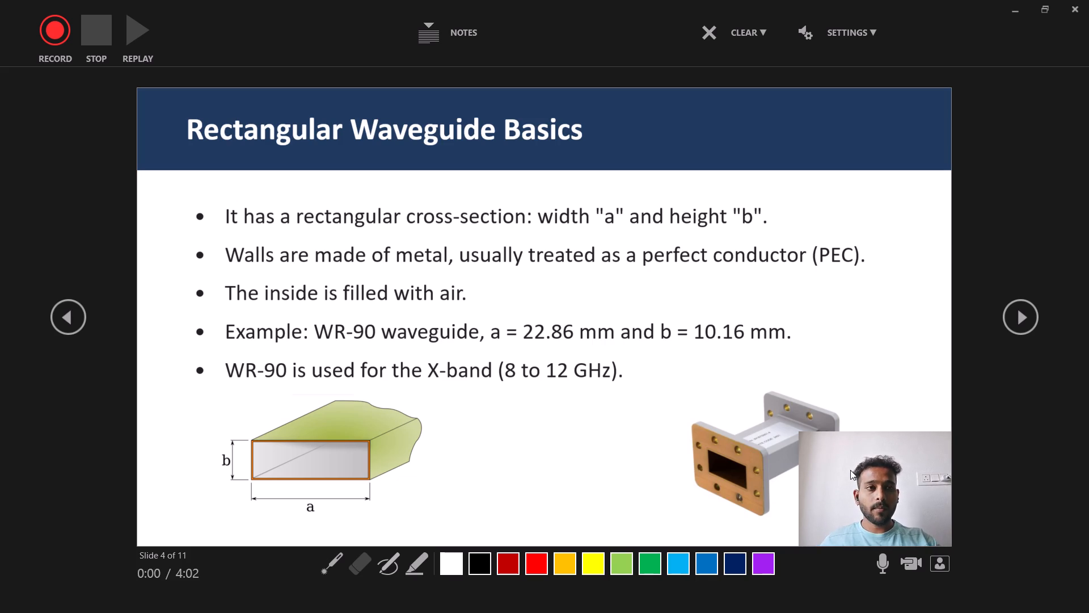
left_click(52, 33)
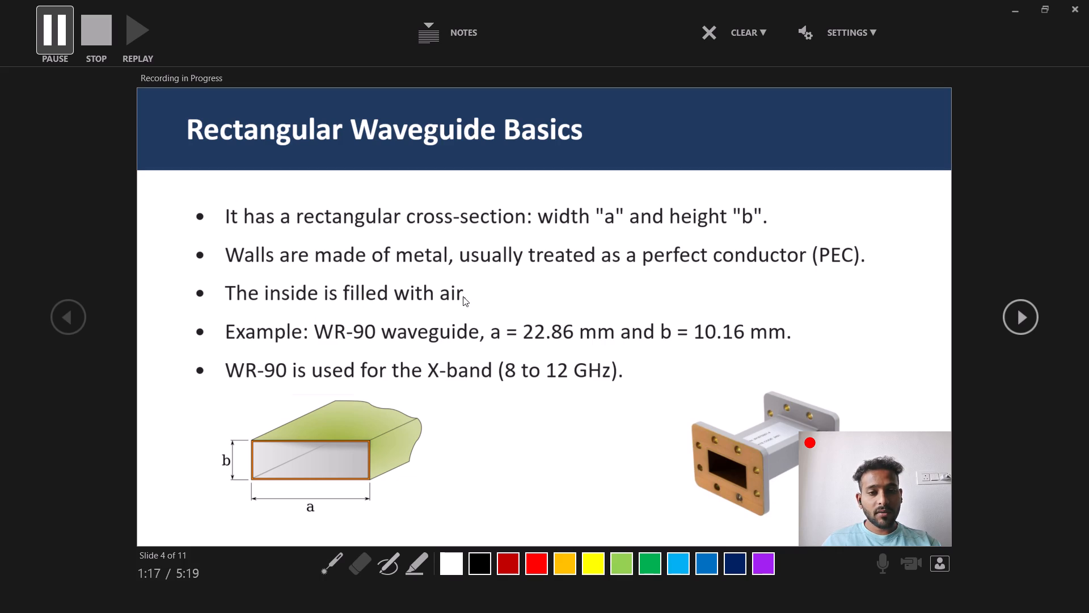
left_click(50, 30)
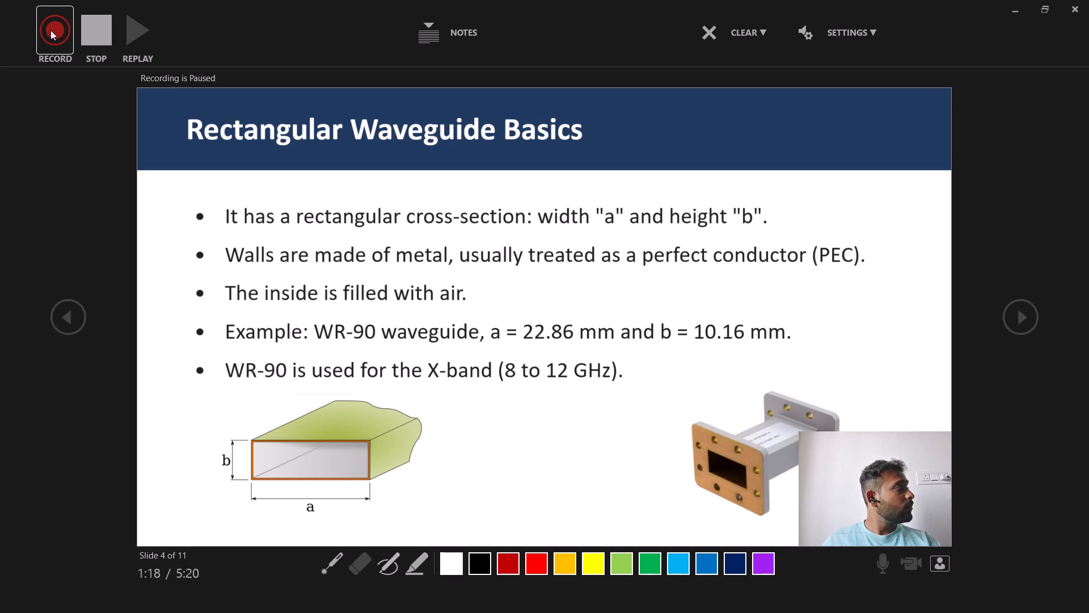
left_click(50, 30)
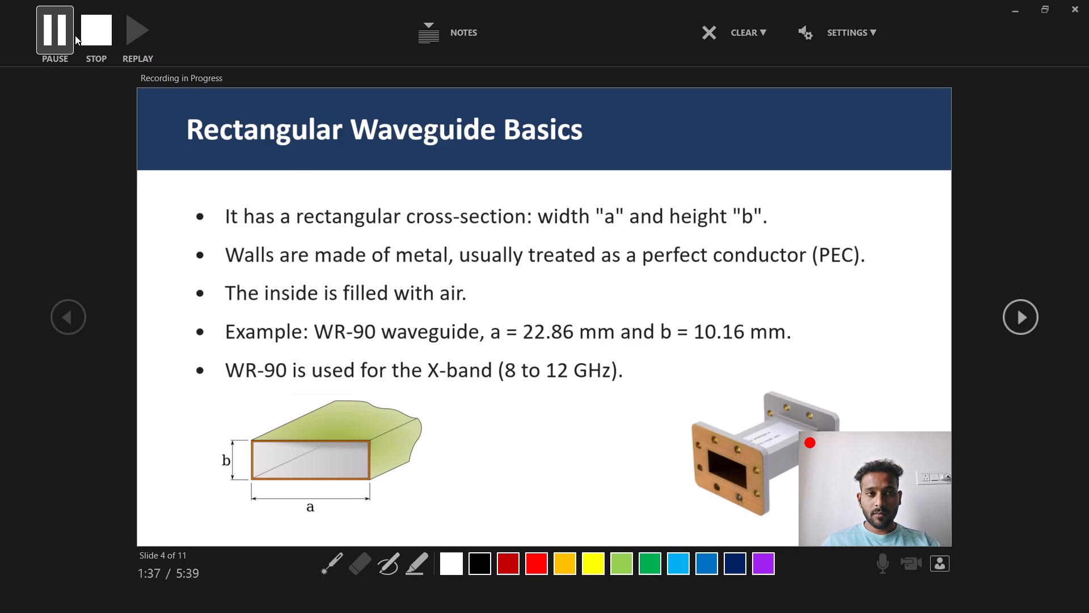
left_click(48, 23)
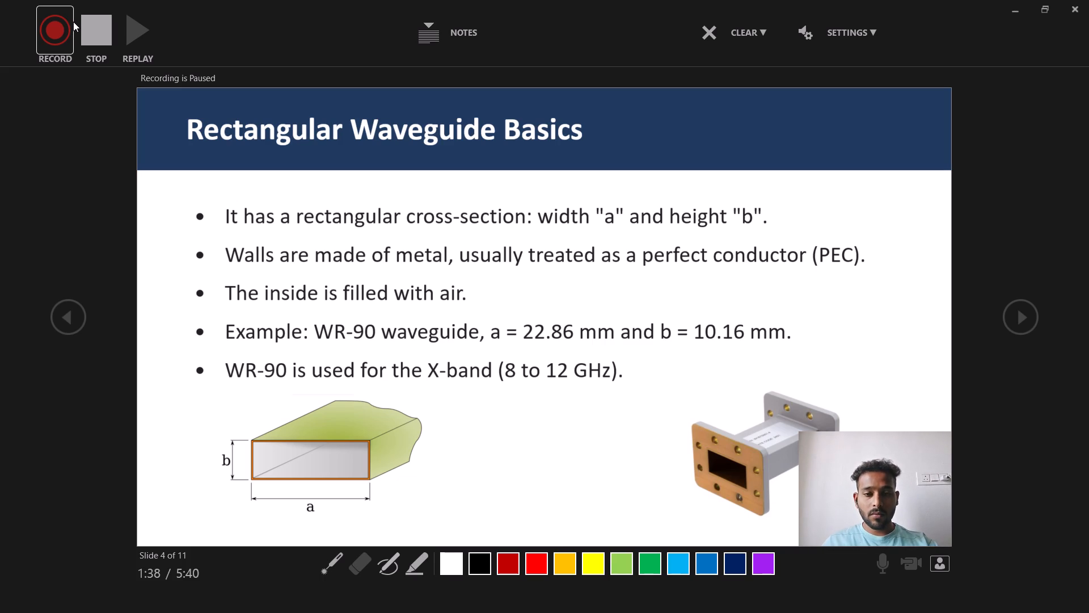
left_click(51, 29)
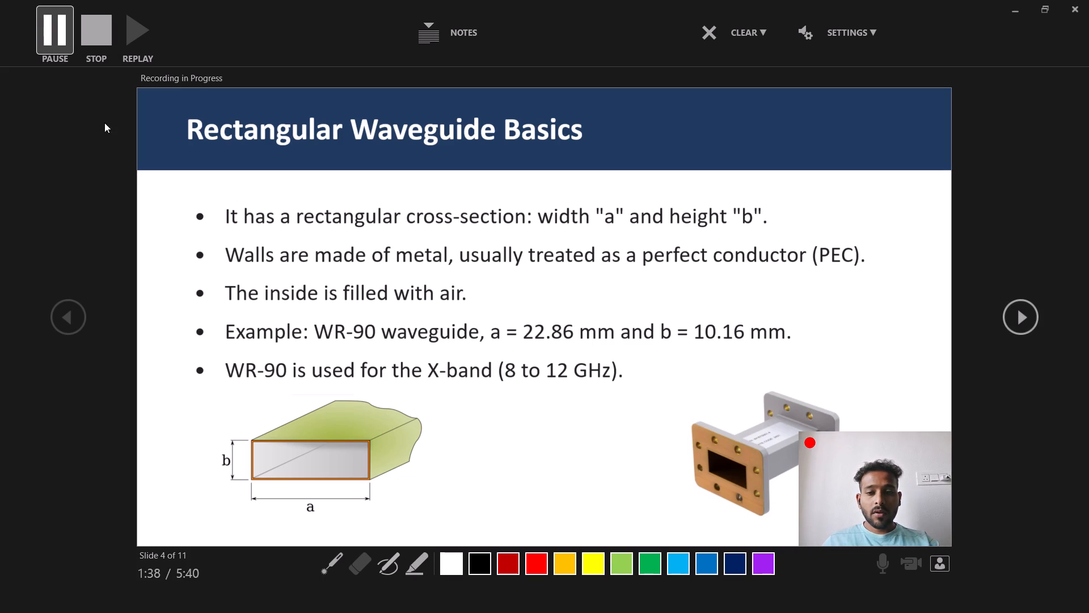
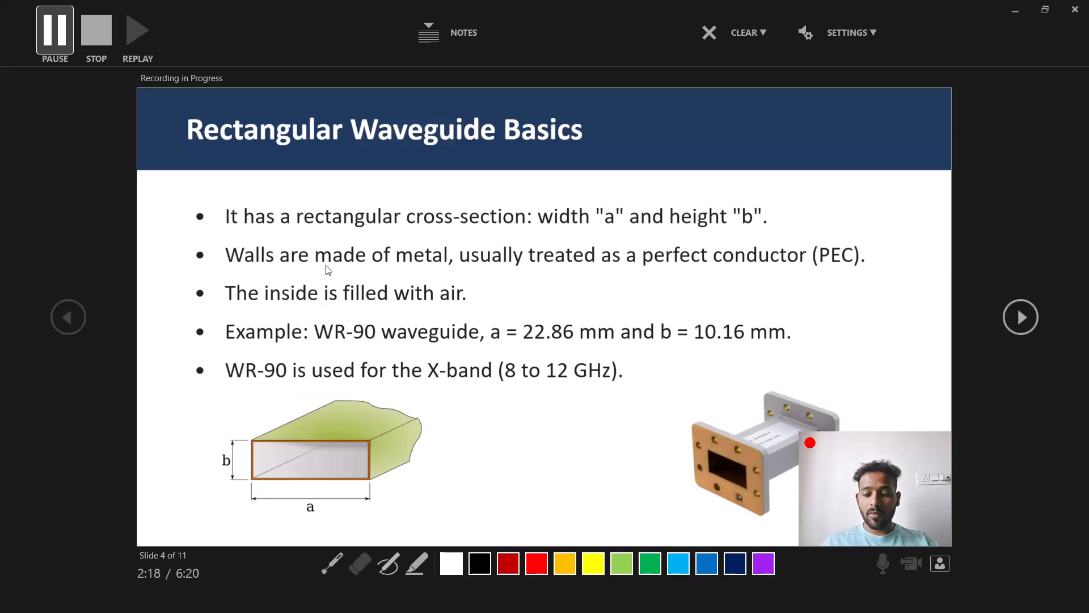
Continue the narrated camera recording by advancing from the "Rectangular Waveguide Basics" slide to the "Modes and Cutoff Frequency" slide.
key("Right")
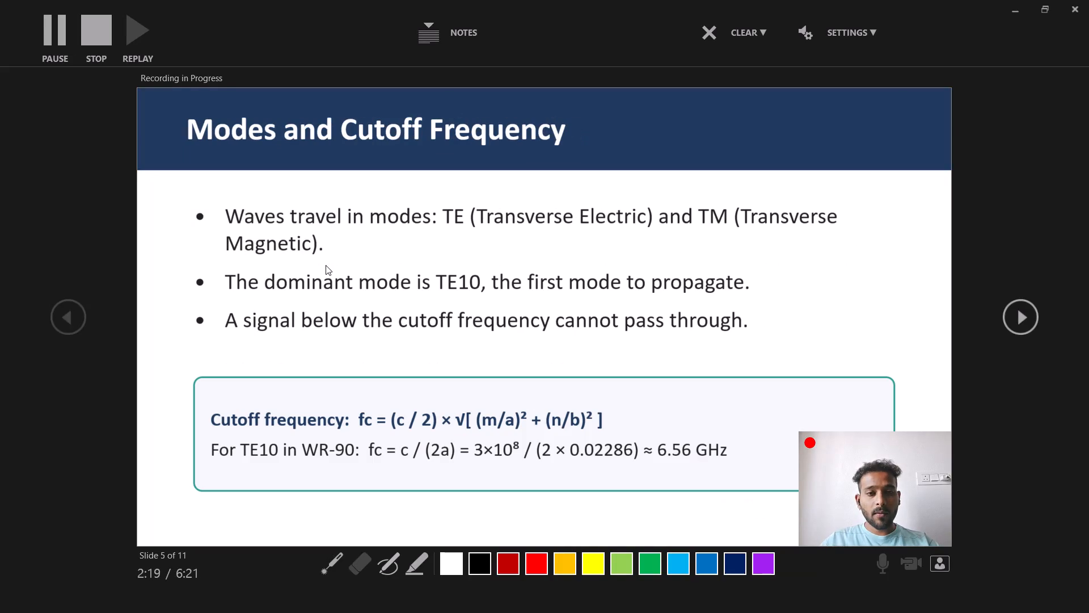
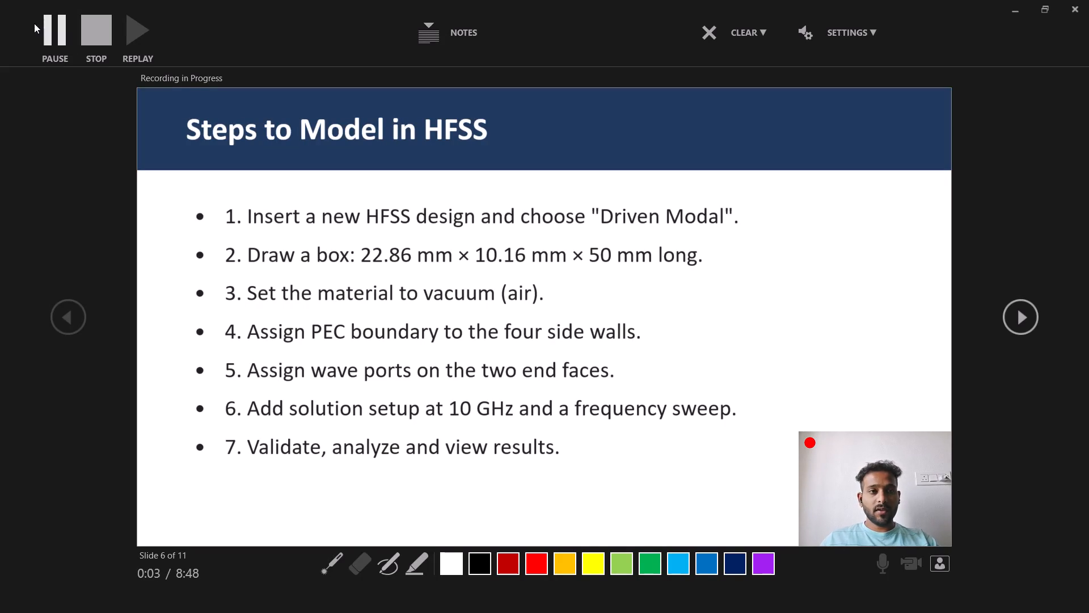
Pause the narrated camera recording on the "Steps to Model in HFSS" slide and resume it on the same slide.
left_click(40, 23)
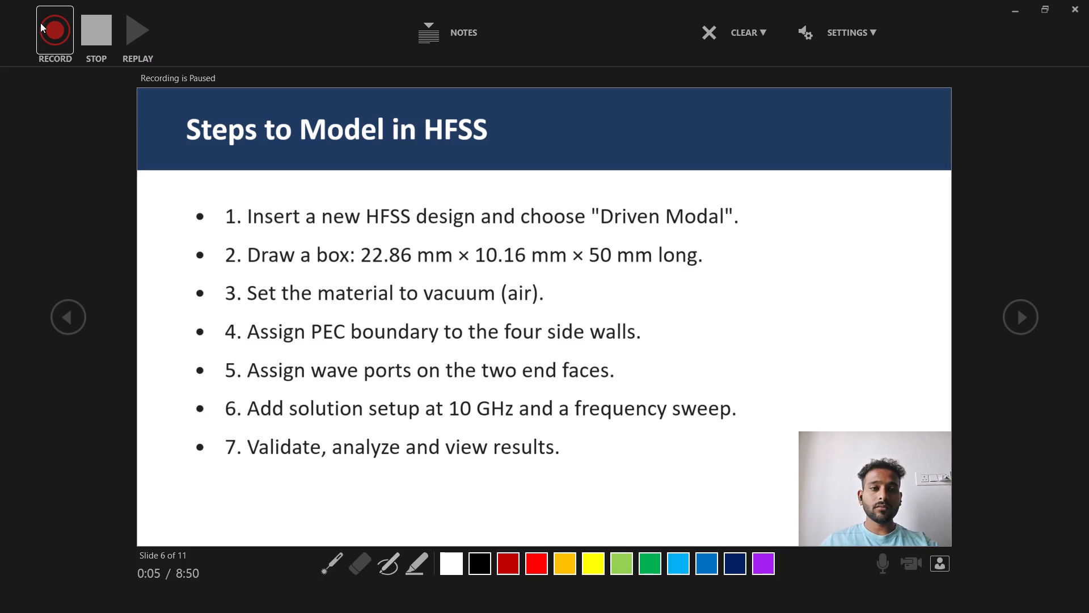
left_click(40, 23)
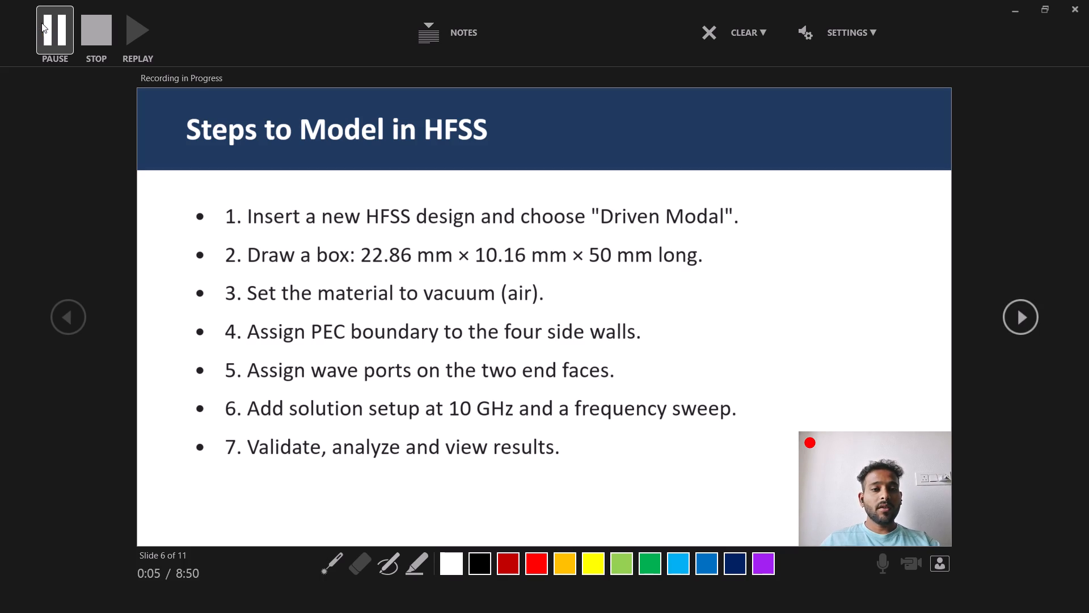
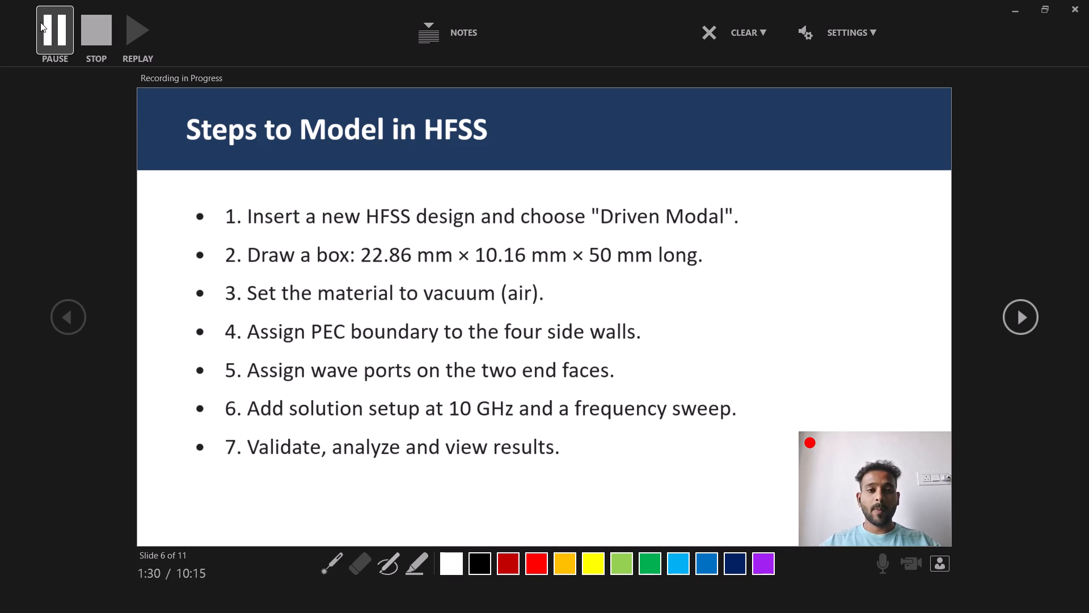
Advance the narrated camera recording to the "Simulation Settings" slide.
key("Right")
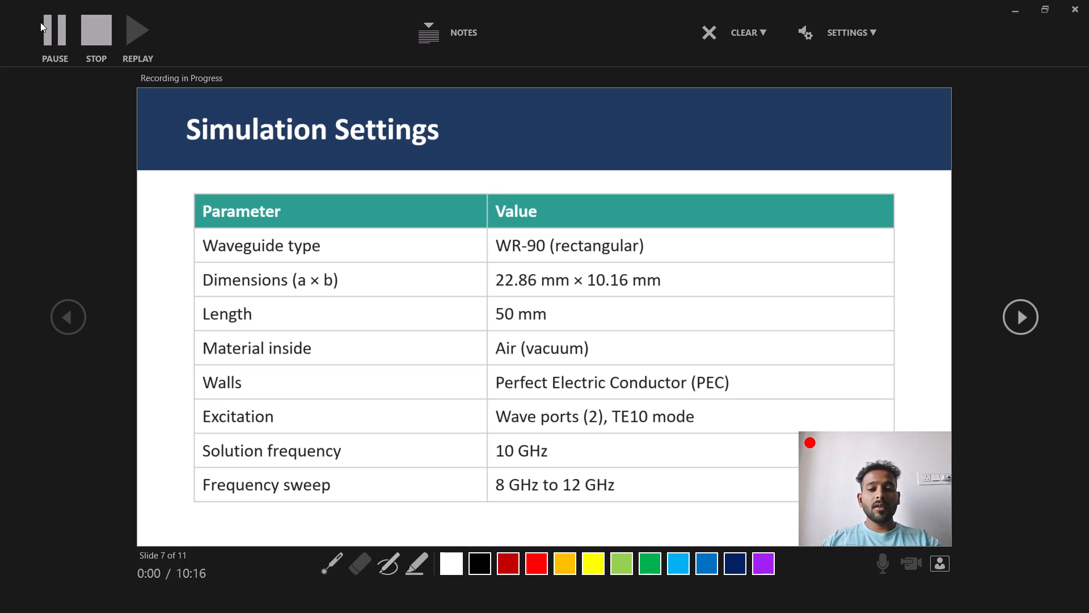
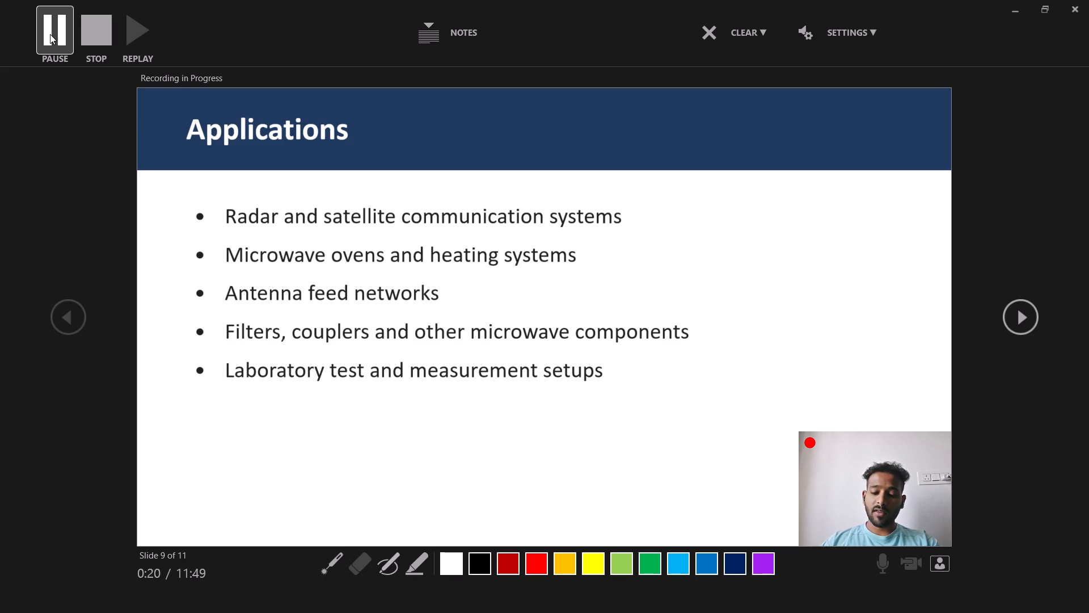
Continue the narrated camera recording through the "Conclusion" and "References" slides, and exit at the end of the show.
key("Right")
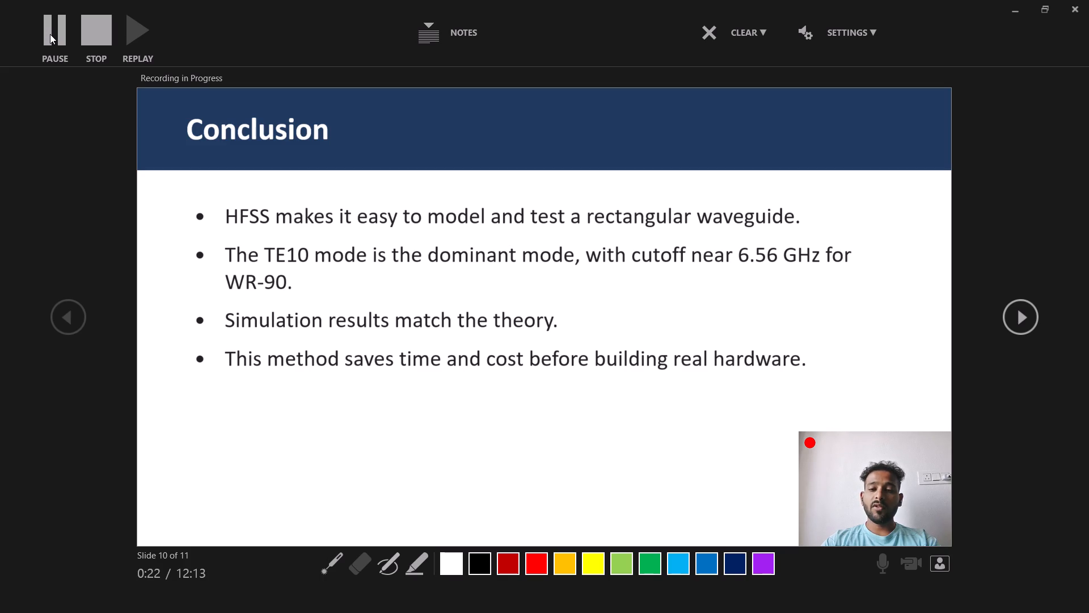
key("Right")
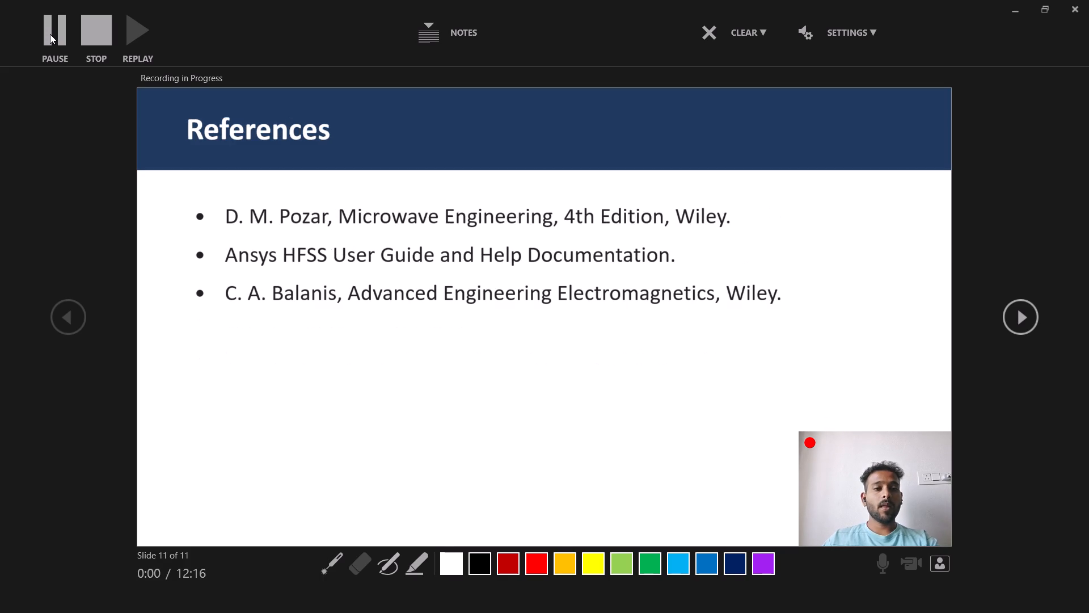
key("Right")
key("Right")
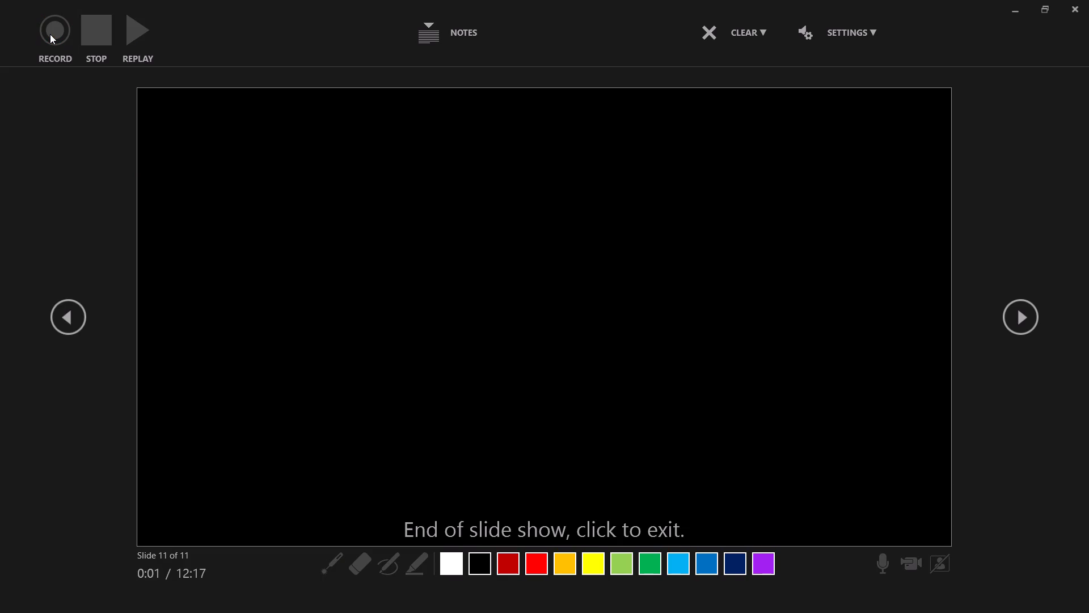
key("Right")
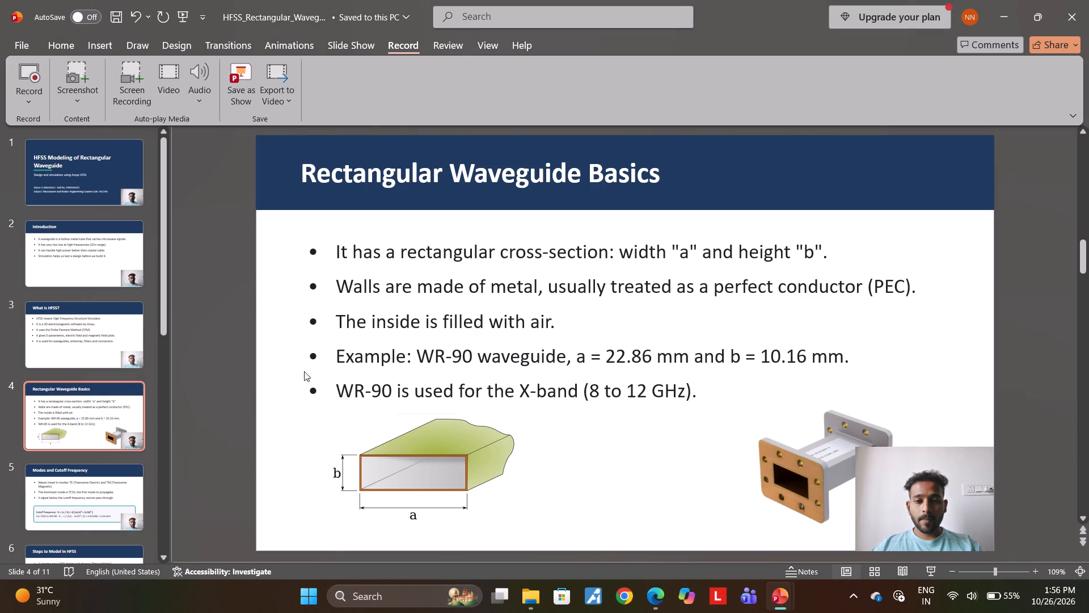
Delete the "References" title from slide 11.
scroll(112, 366, "down", 9)
left_click(72, 498)
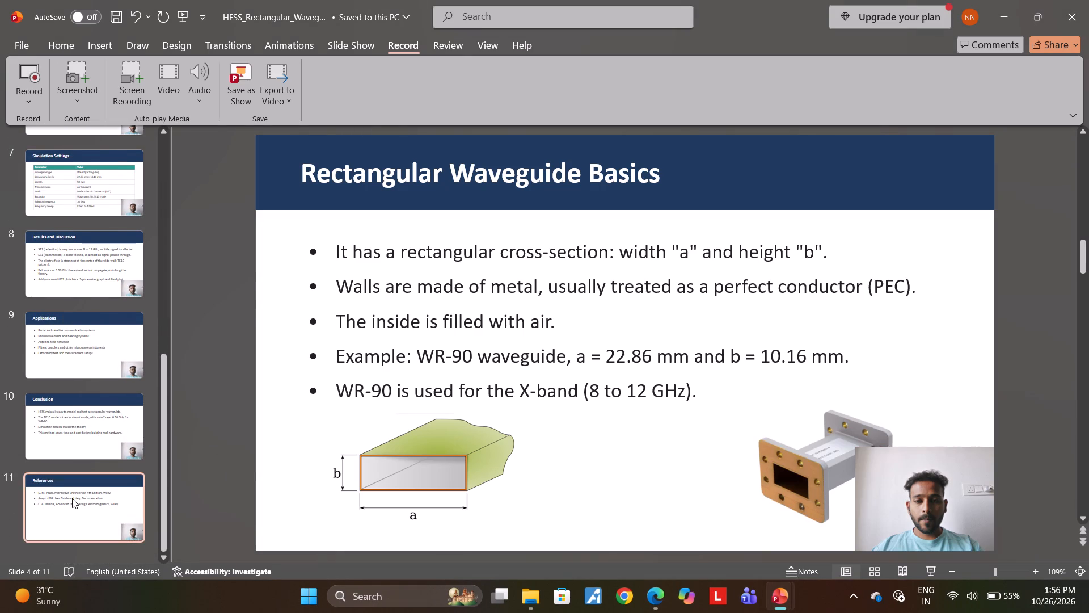
left_click(433, 174)
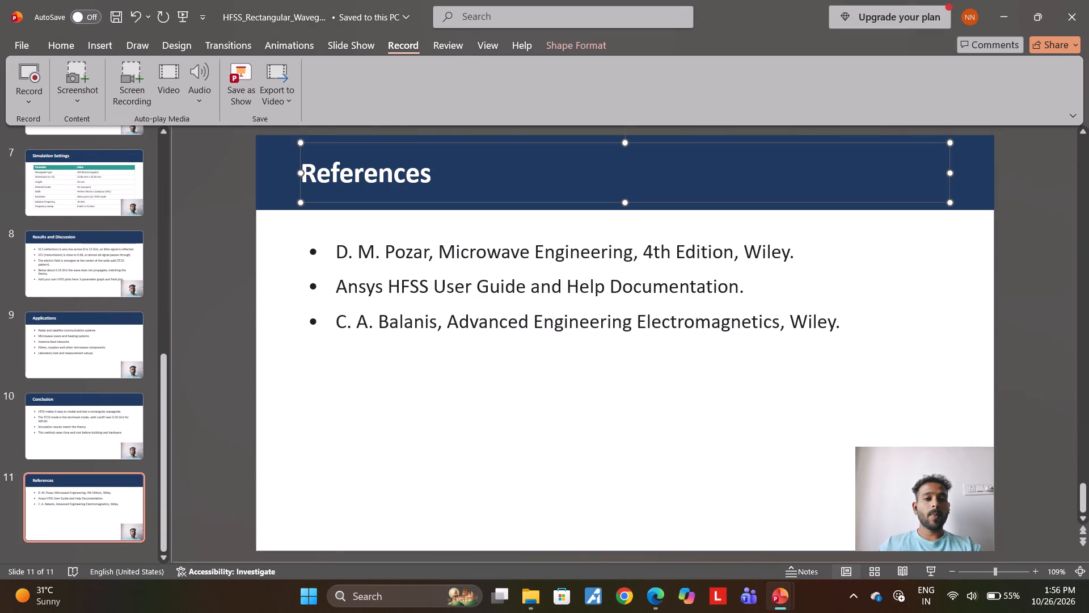
key("Delete")
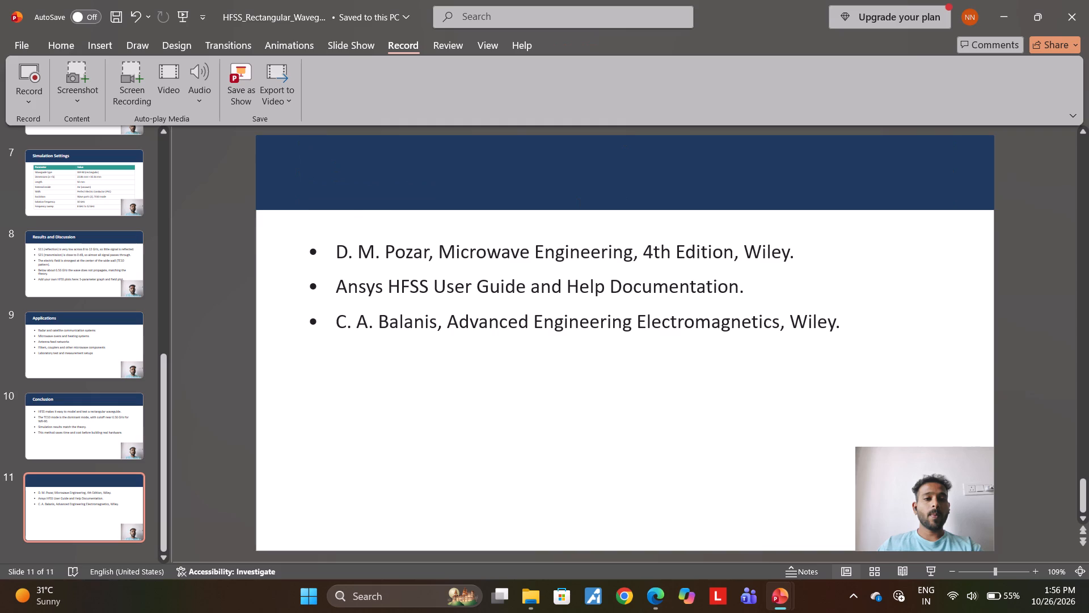
Replace the reference list on slide 11 with the text "THANK YOU" and remove its bullet.
left_click_drag(852, 324, 812, 354)
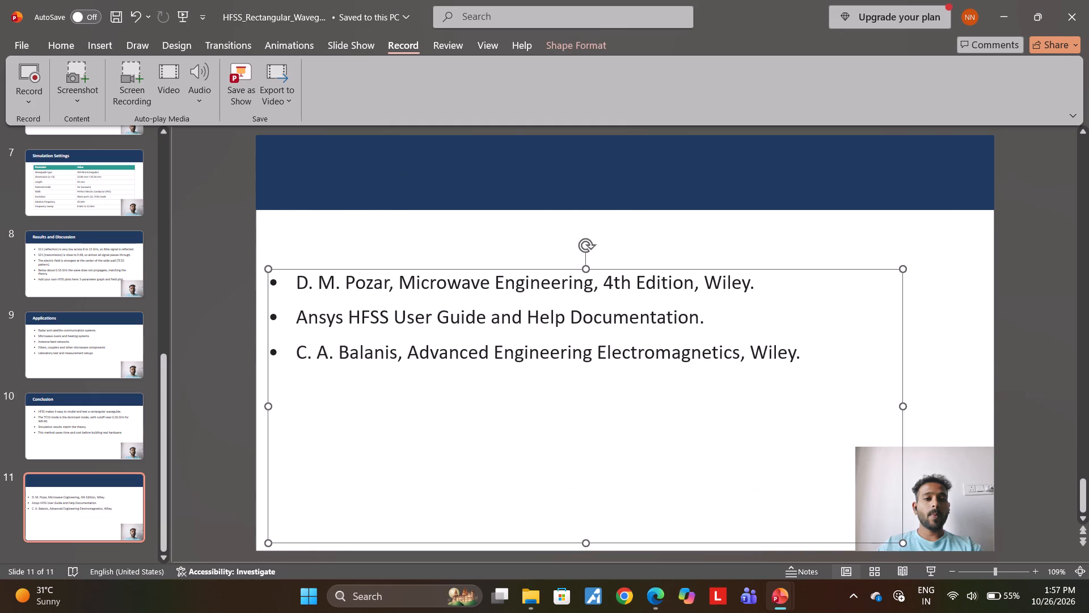
right_click(745, 270)
left_click(621, 322)
key("ctrl+a")
left_click(597, 339)
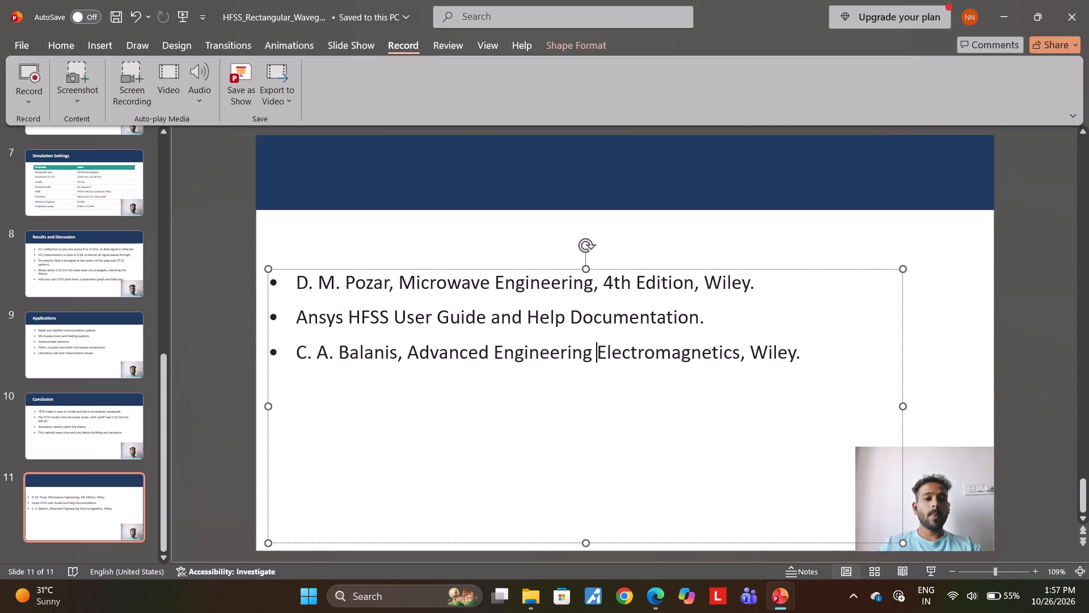
key("ctrl+a")
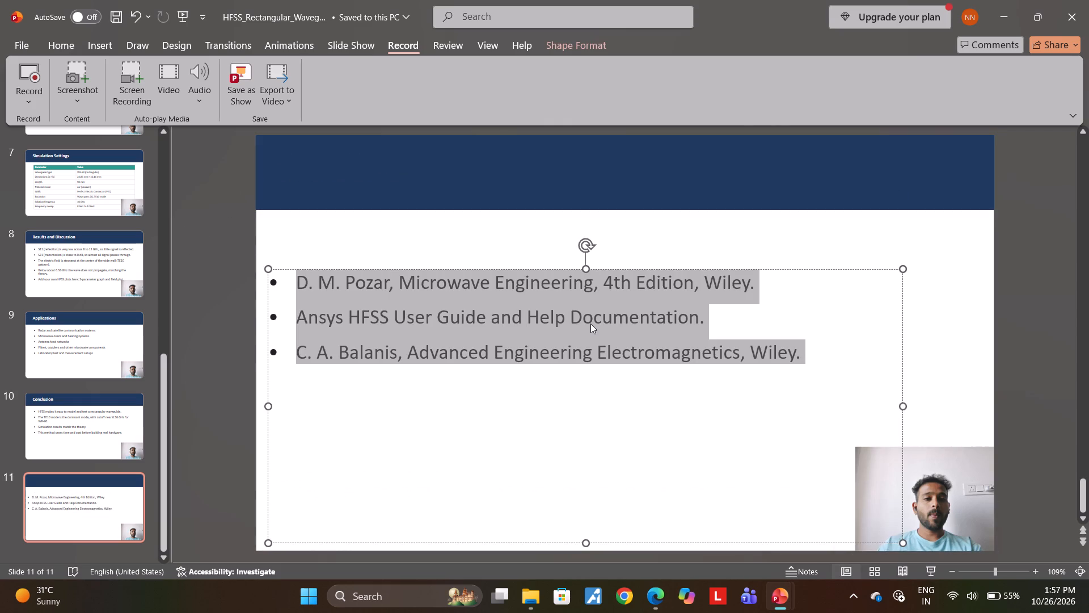
key("t")
type("HANK")
key("space")
type("YOU")
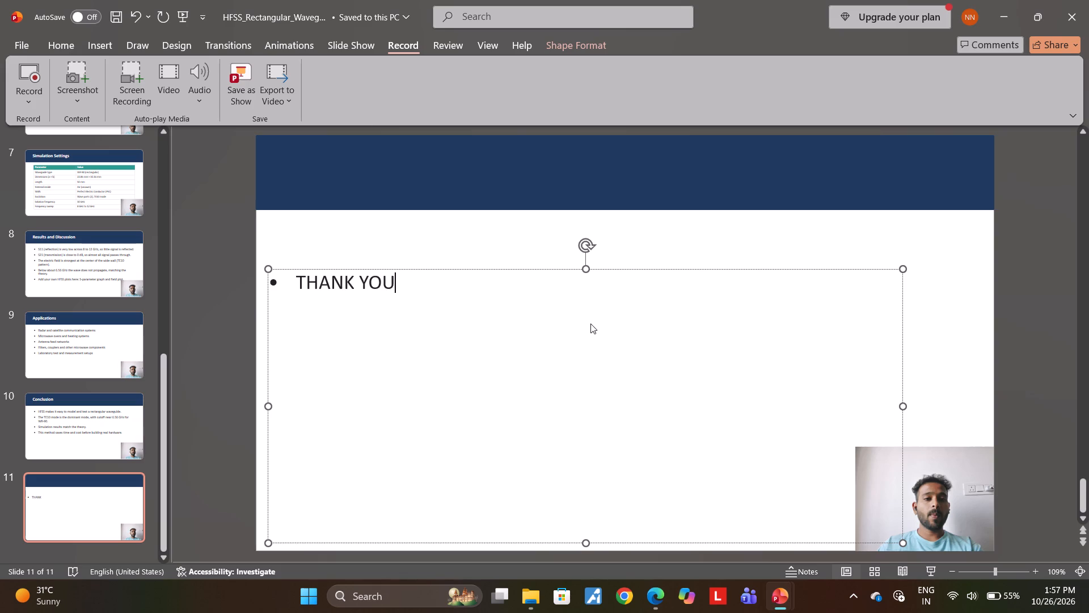
left_click_drag(294, 279, 264, 286)
key("BackSpace")
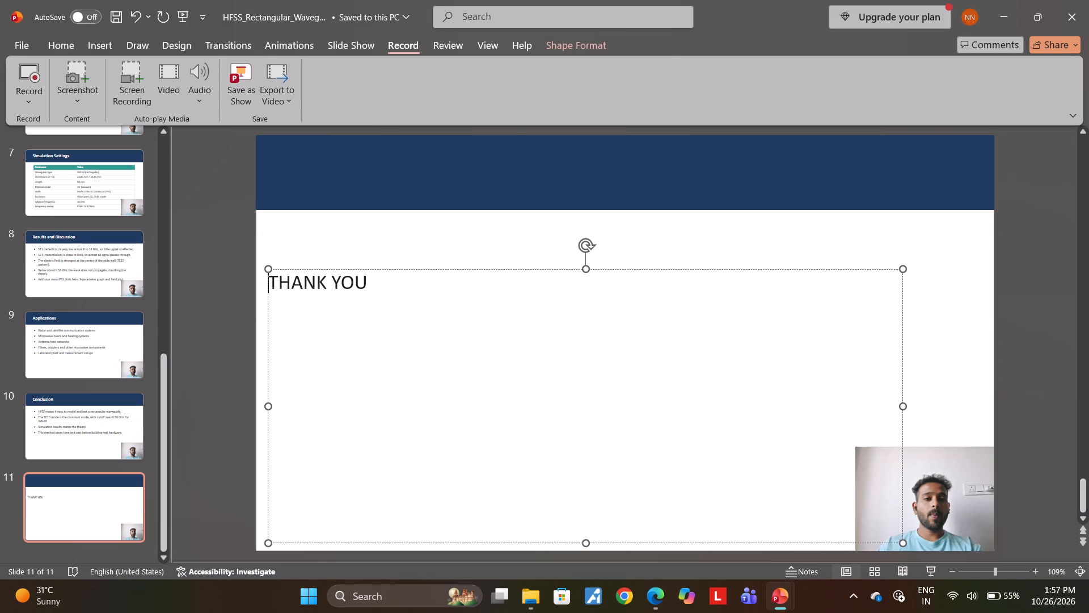
Move the "THANK YOU" text box so its text sits near the middle of slide 11.
left_click_drag(454, 267, 727, 313)
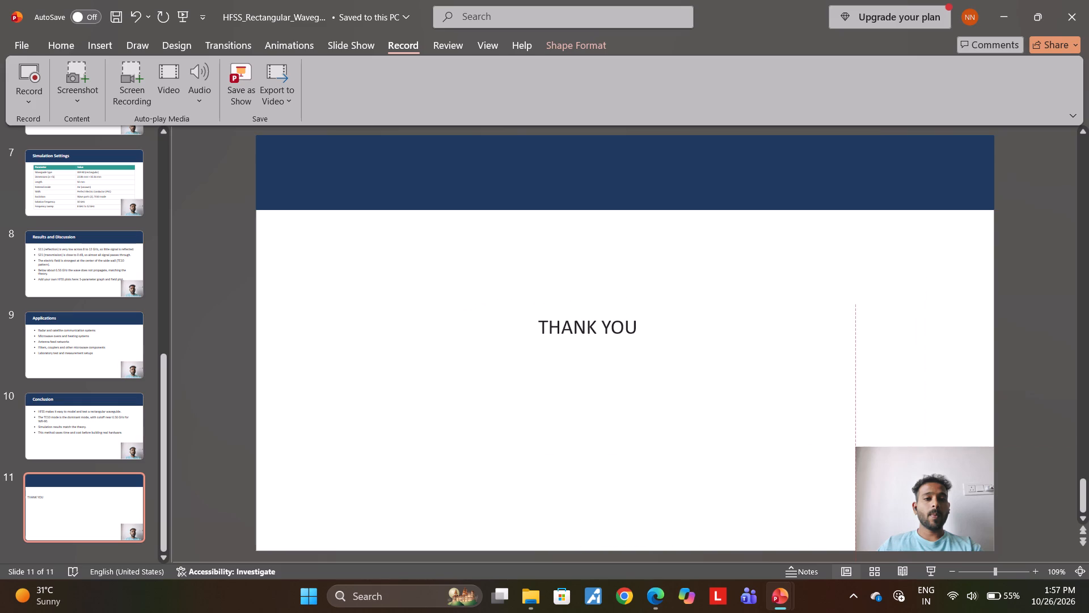
left_click_drag(727, 313, 736, 324)
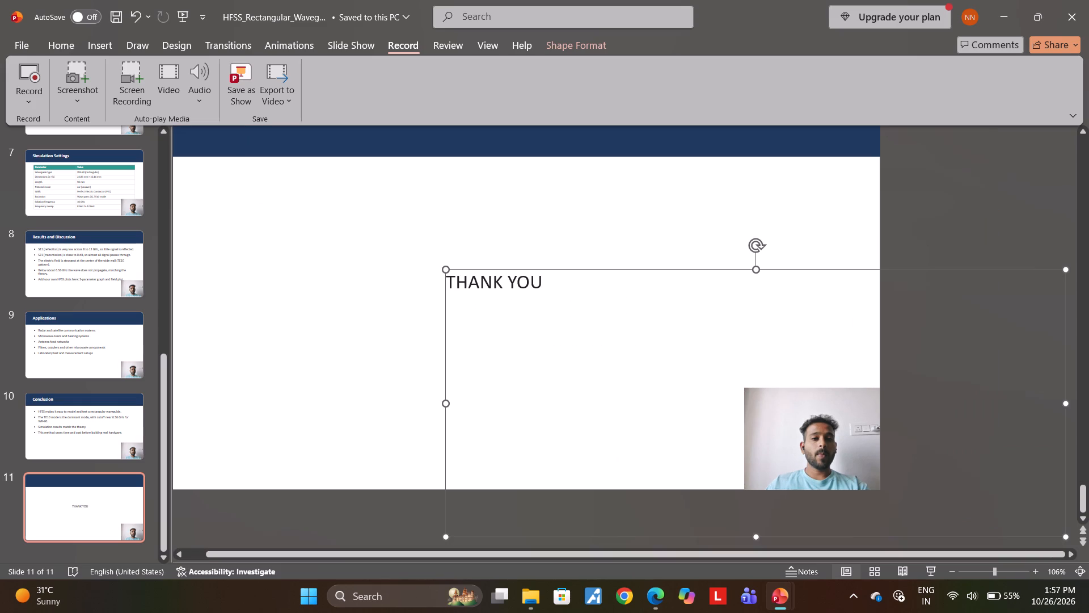
left_click(441, 188)
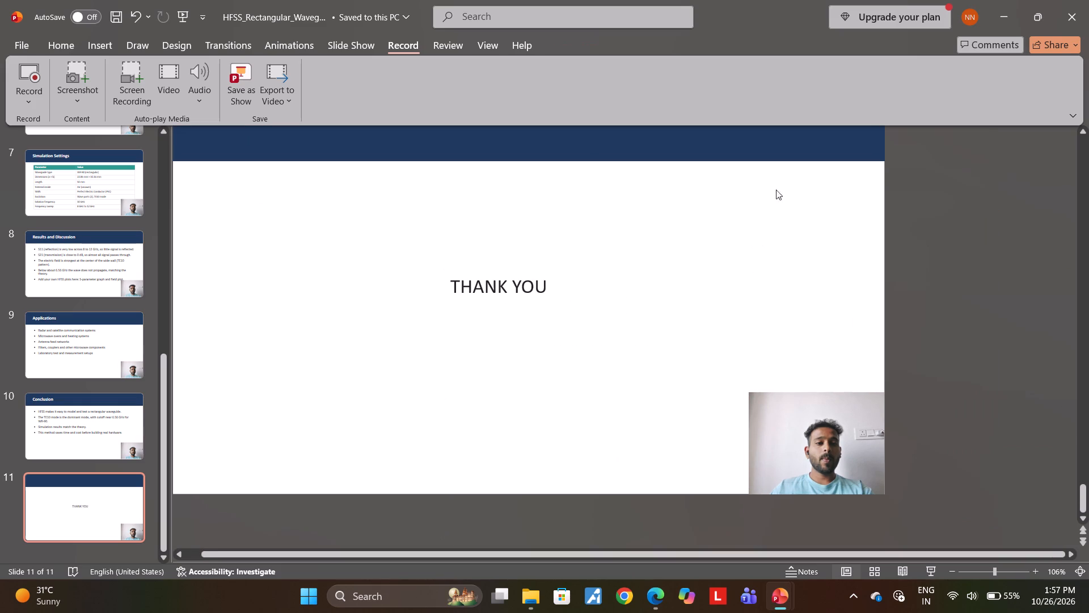
left_click_drag(927, 251, 1016, 288)
left_click(21, 81)
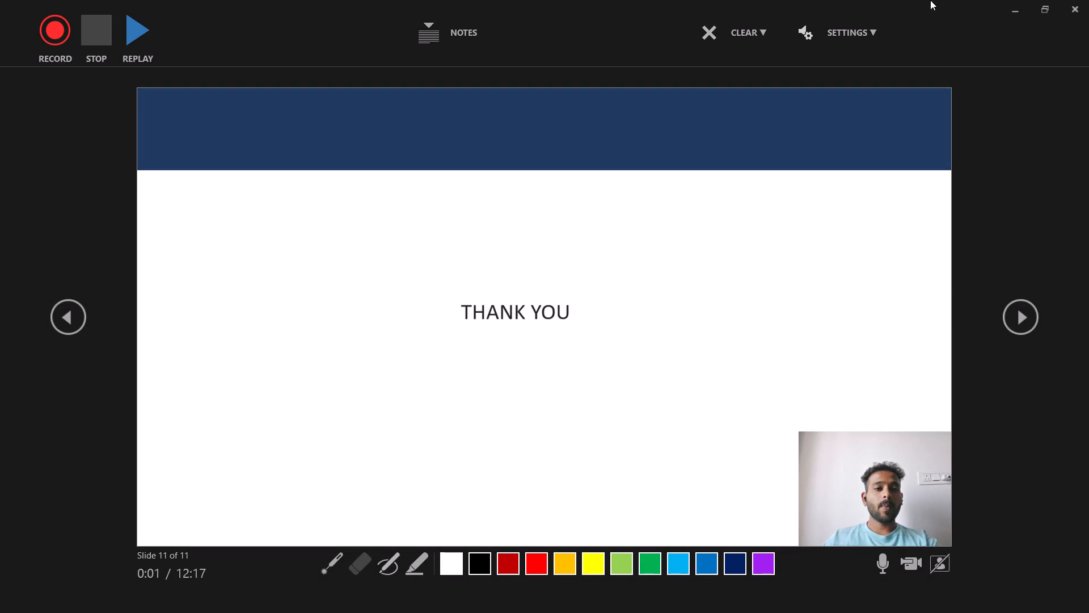
left_click(1073, 5)
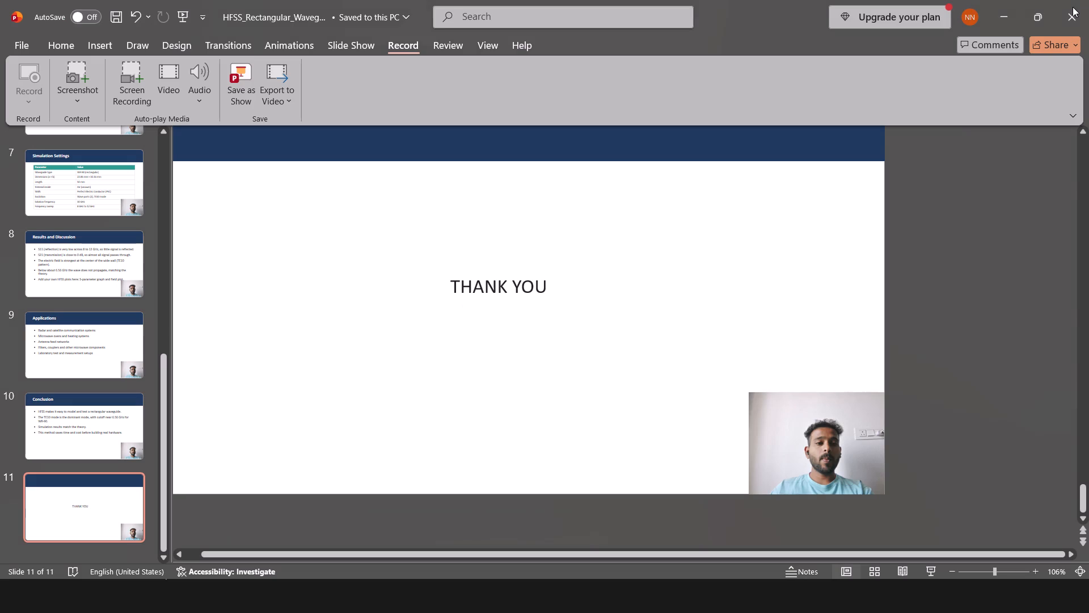
left_click(509, 272)
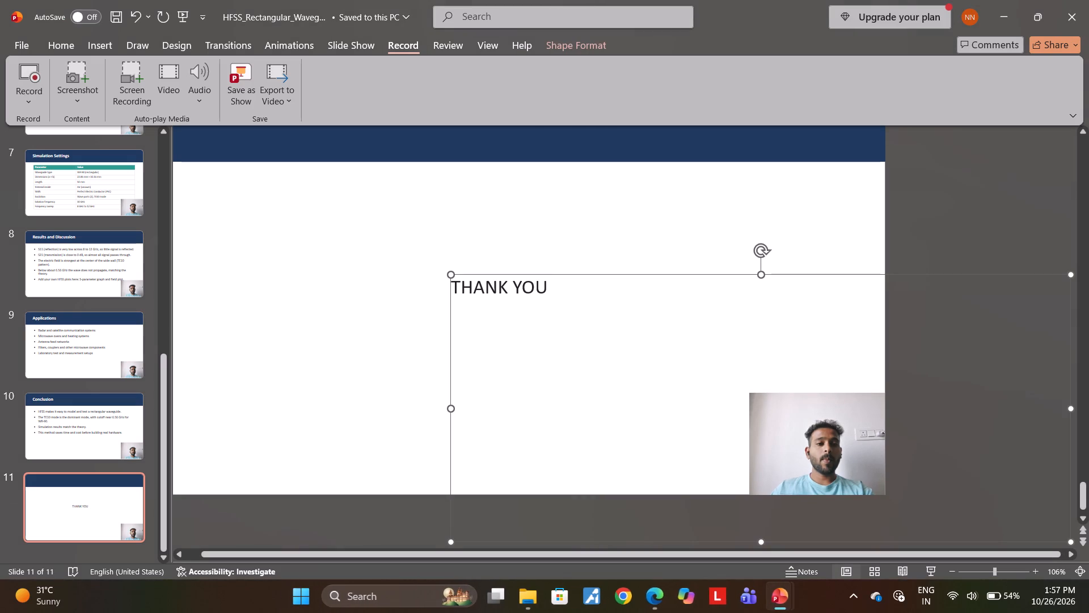
left_click_drag(540, 272, 344, 196)
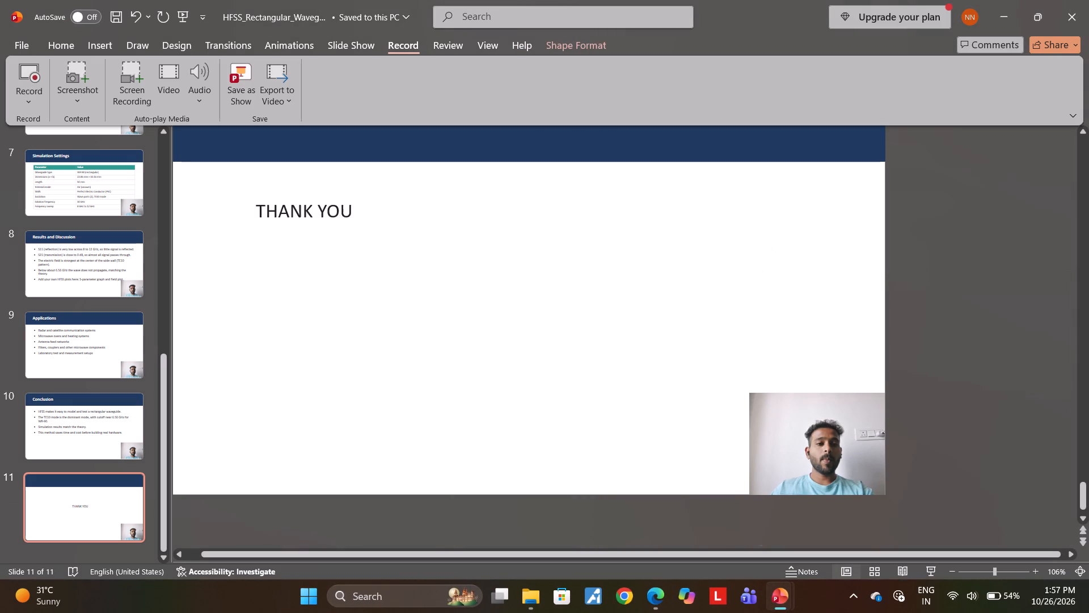
left_click_drag(344, 196, 522, 272)
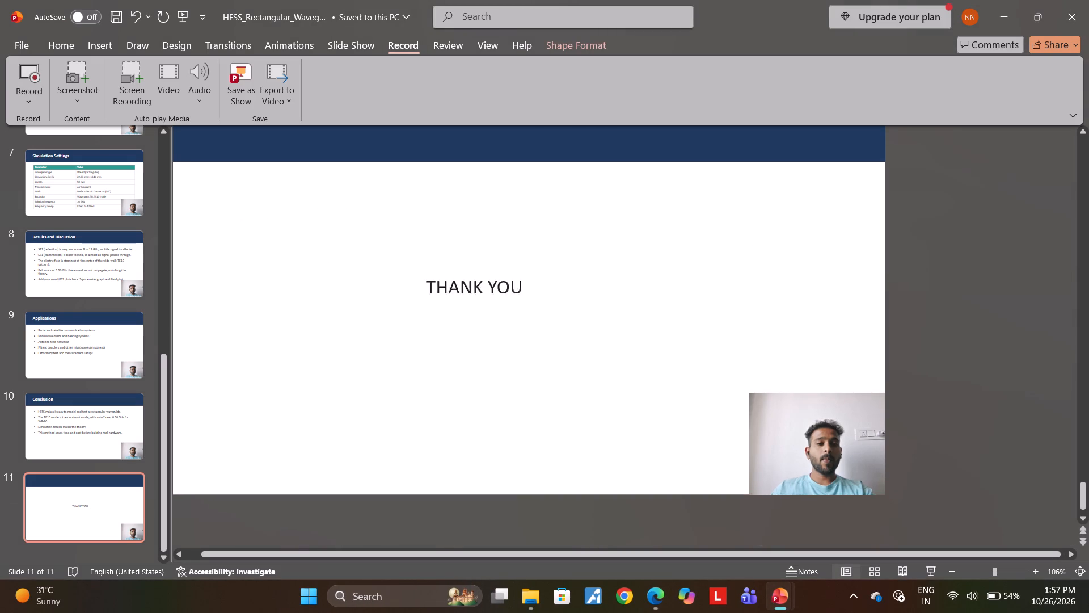
left_click_drag(522, 272, 531, 274)
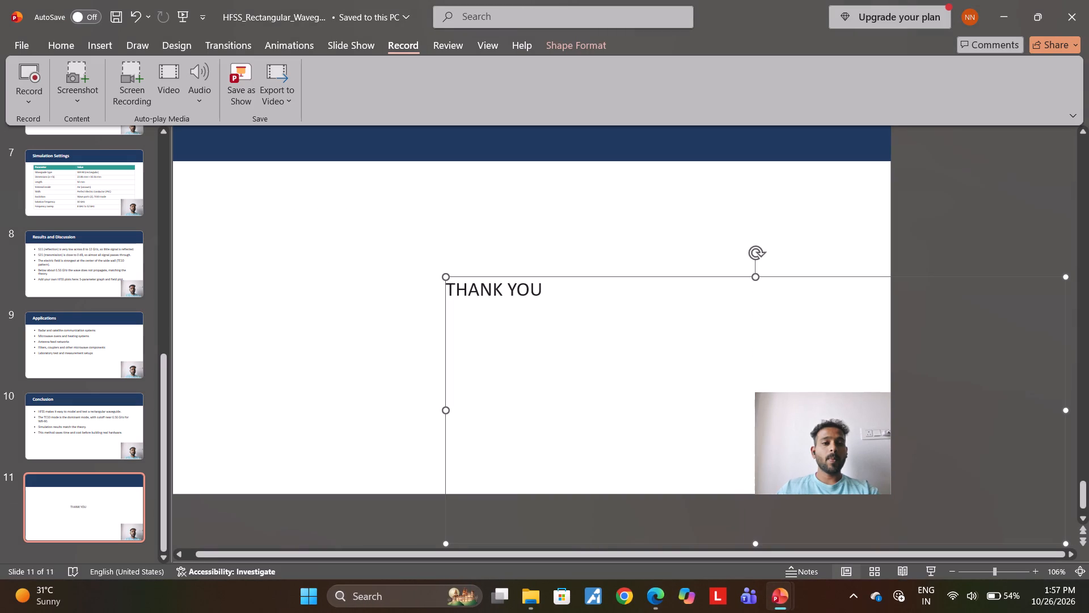
Set the font size of the "THANK YOU" text to 32.
left_click(546, 294)
left_click(541, 288)
left_click_drag(541, 288, 458, 288)
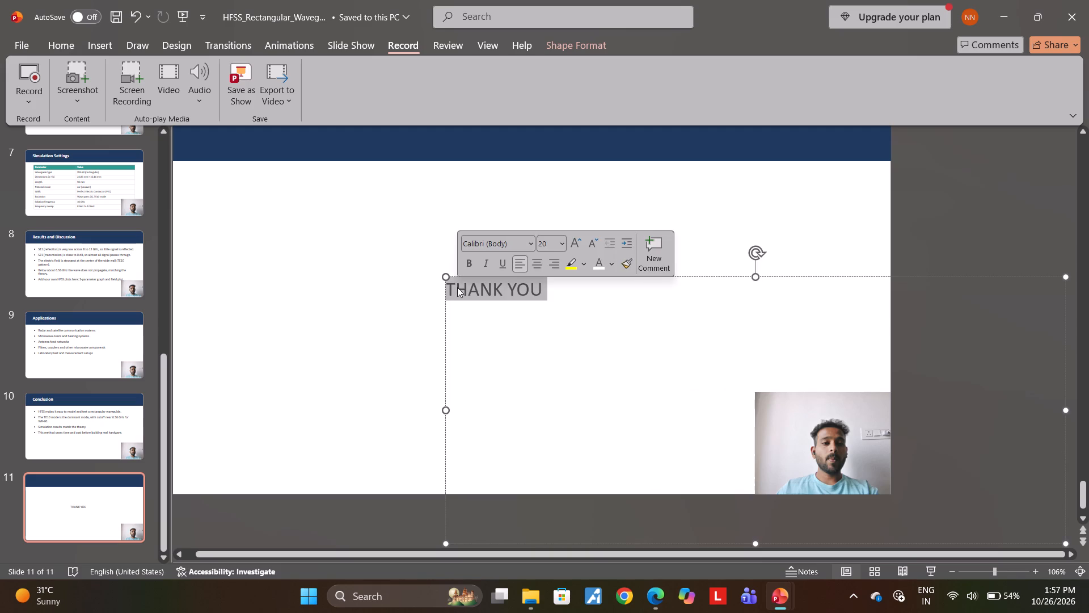
left_click(561, 243)
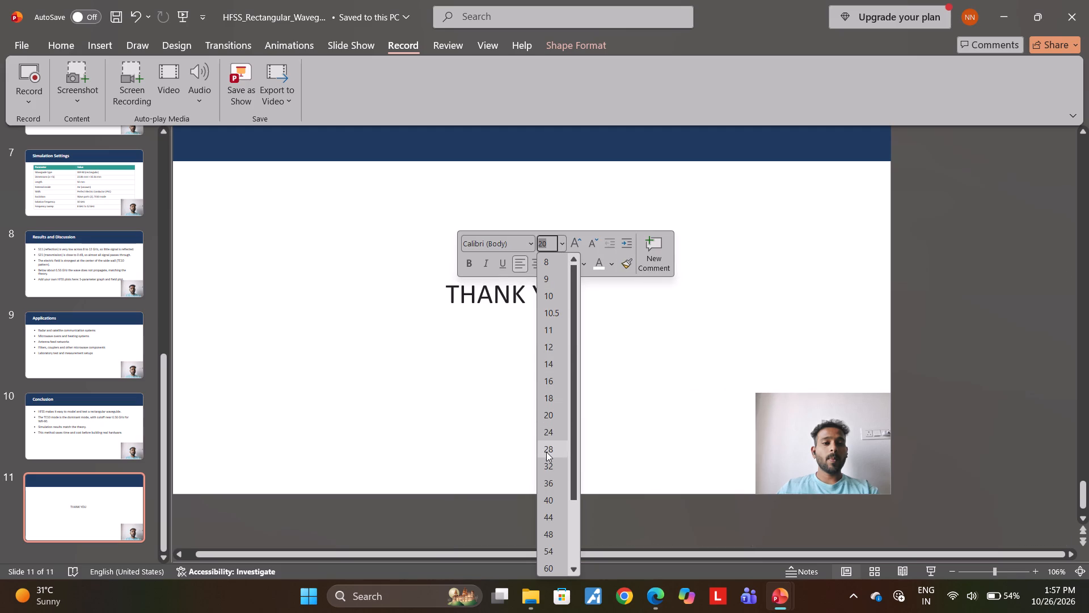
left_click(553, 464)
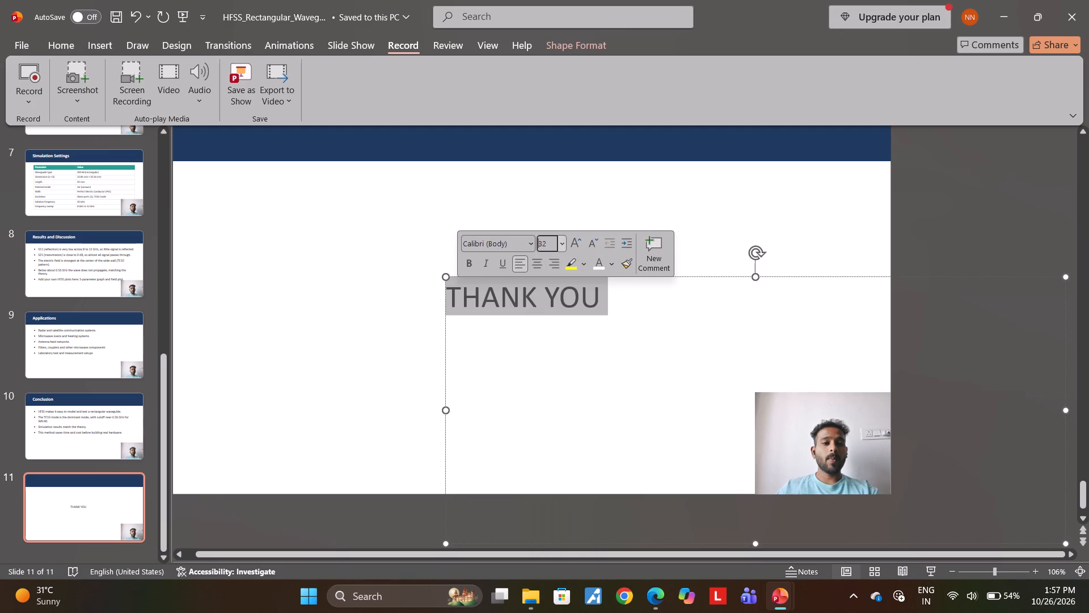
left_click(499, 414)
left_click(364, 310)
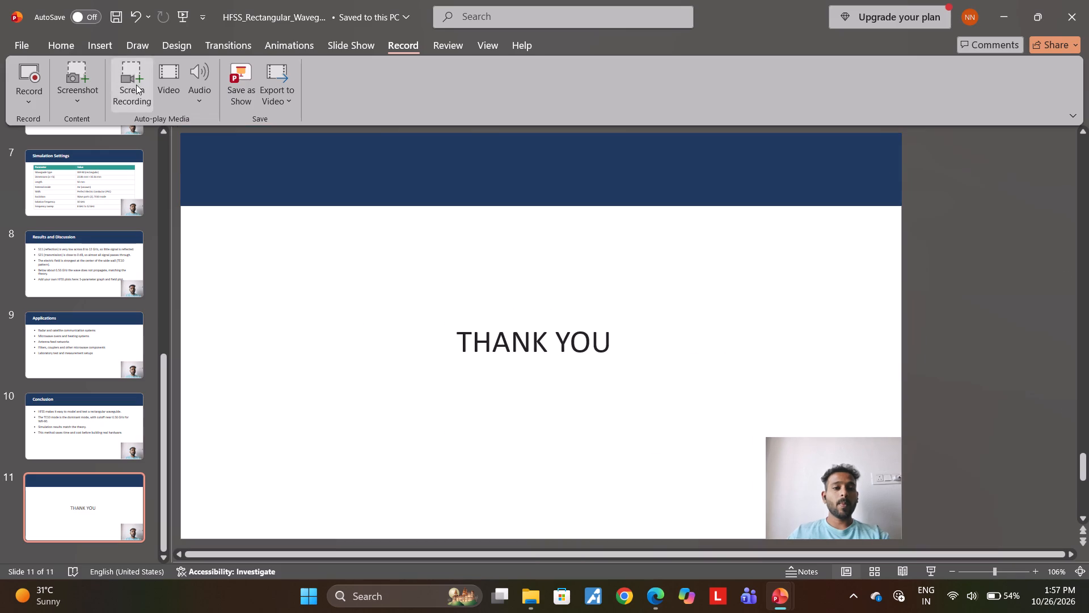
Re-record the narrated camera clip for the "THANK YOU" slide and exit the recording.
left_click(32, 74)
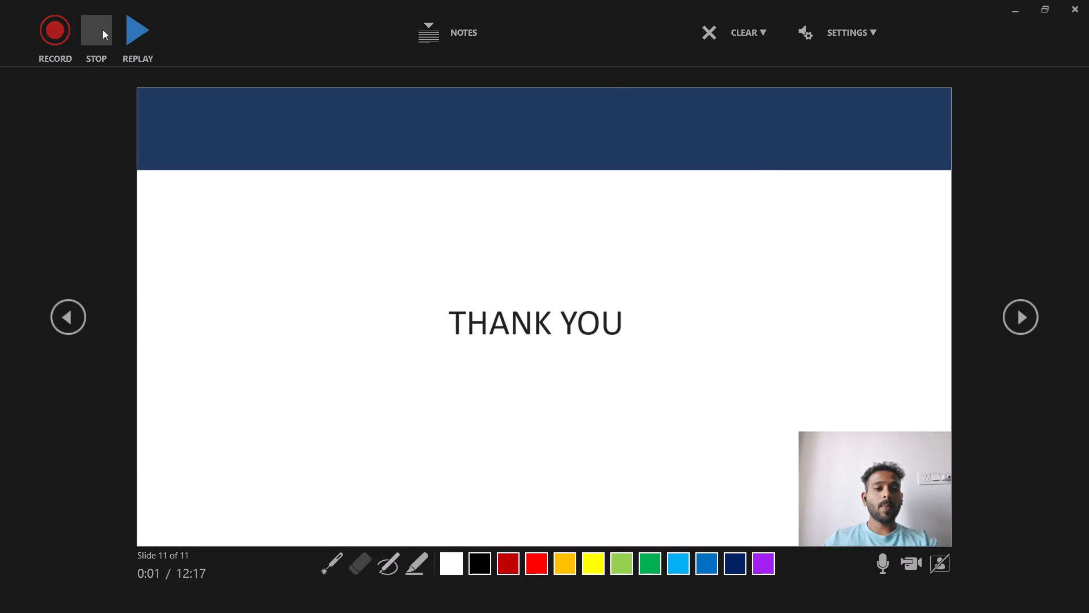
left_click(56, 31)
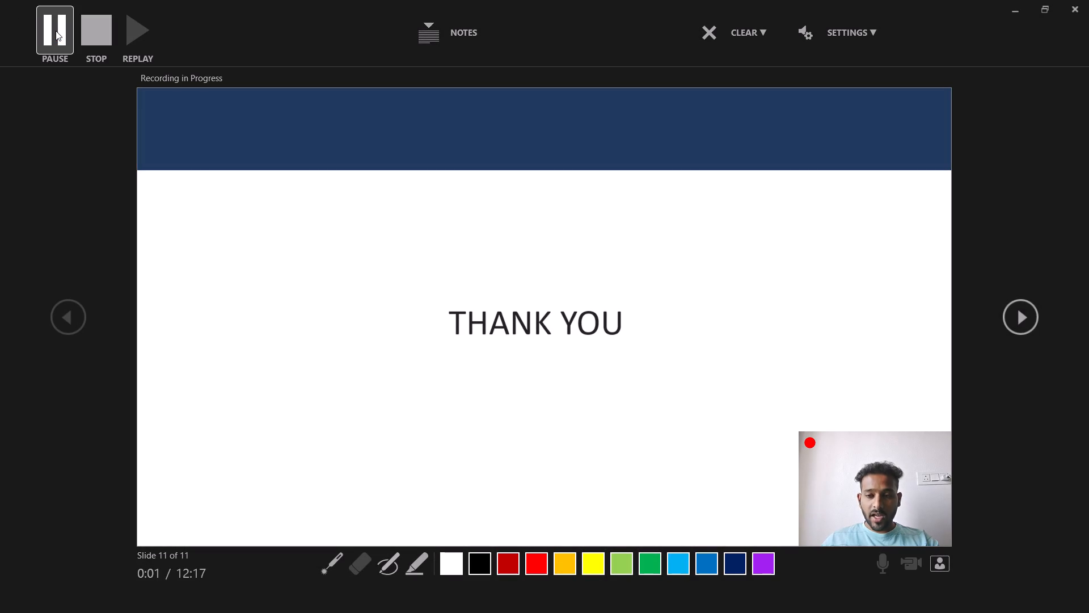
key("Right")
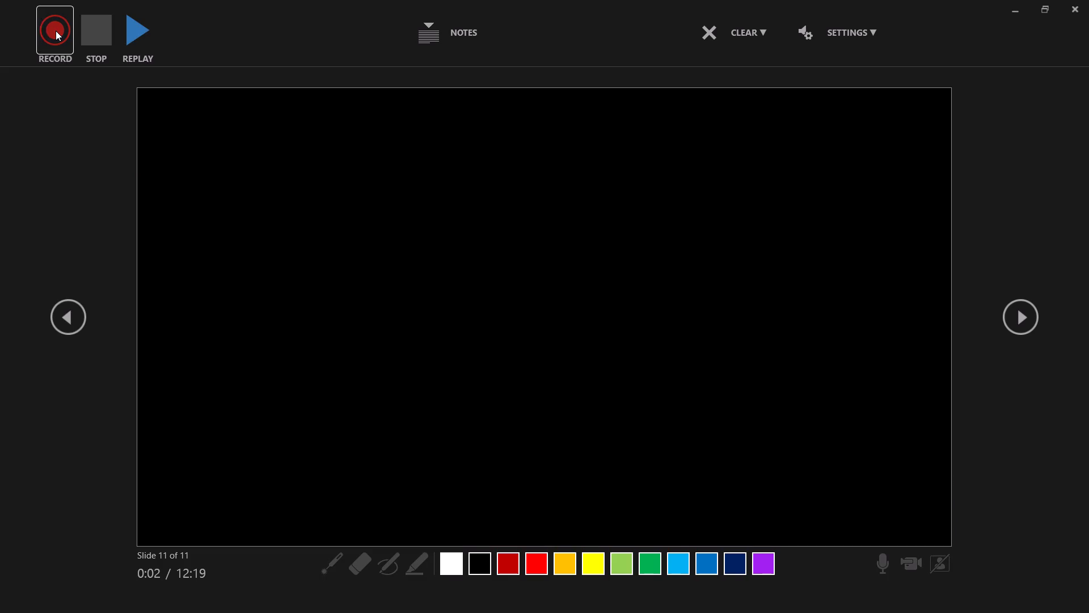
key("Right")
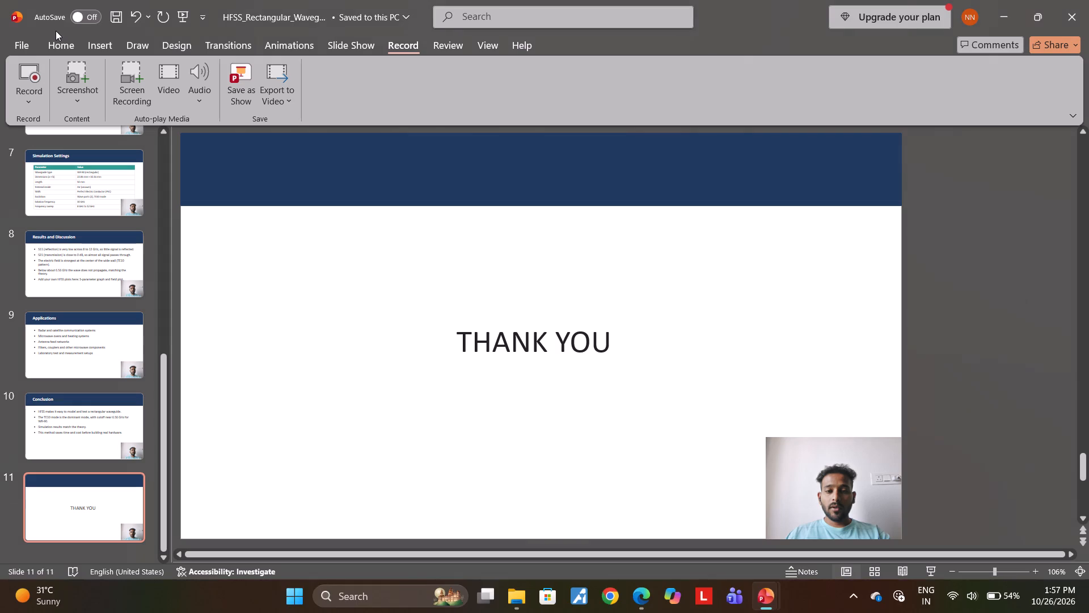
Export the presentation as a Full HD (1080p) video with recorded timings and narrations, saved as HFSS_Rectangular_Waveguide in Downloads.
scroll(75, 284, "up", 6)
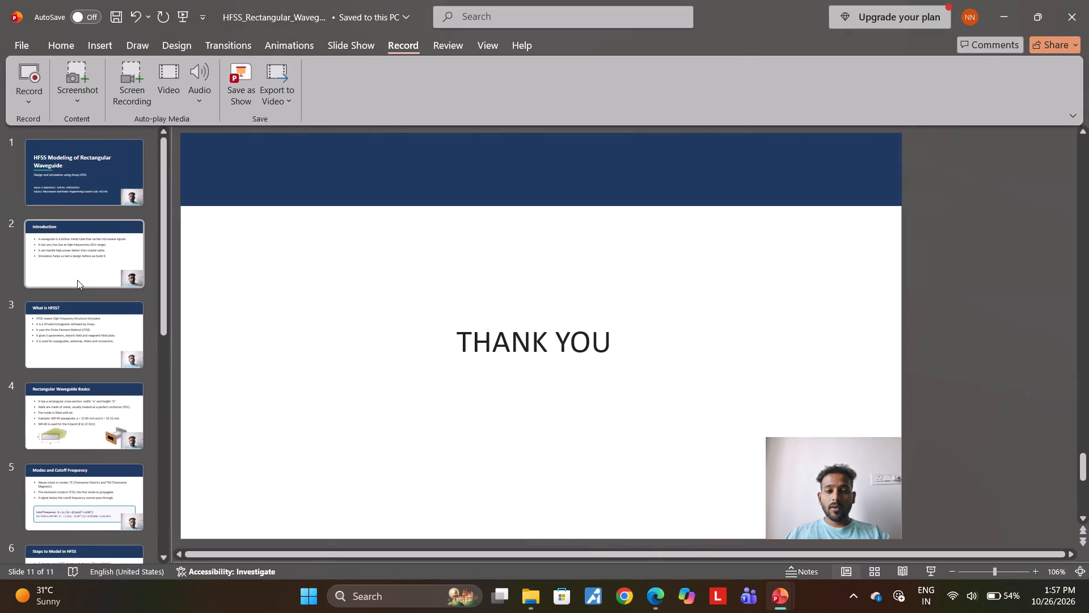
scroll(71, 339, "down", 1)
scroll(71, 339, "up", 4)
left_click(280, 83)
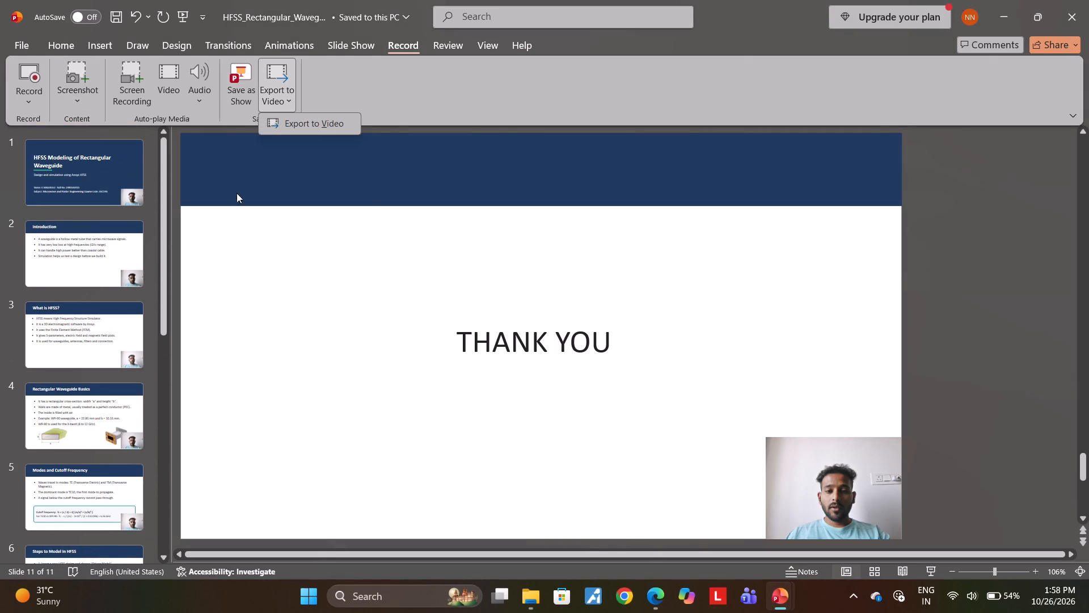
left_click(305, 124)
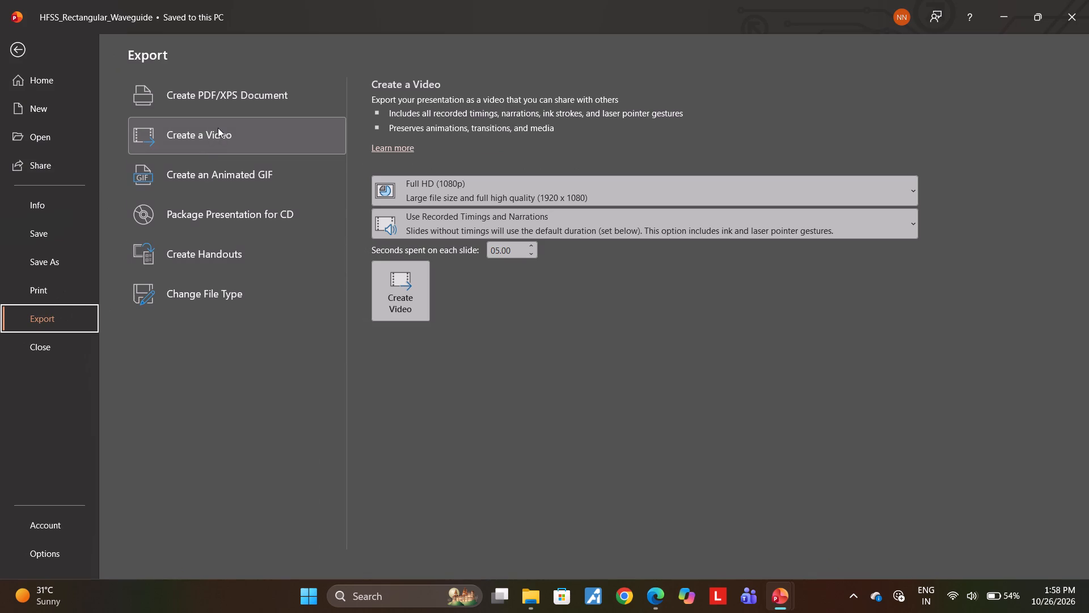
left_click_drag(406, 300, 408, 295)
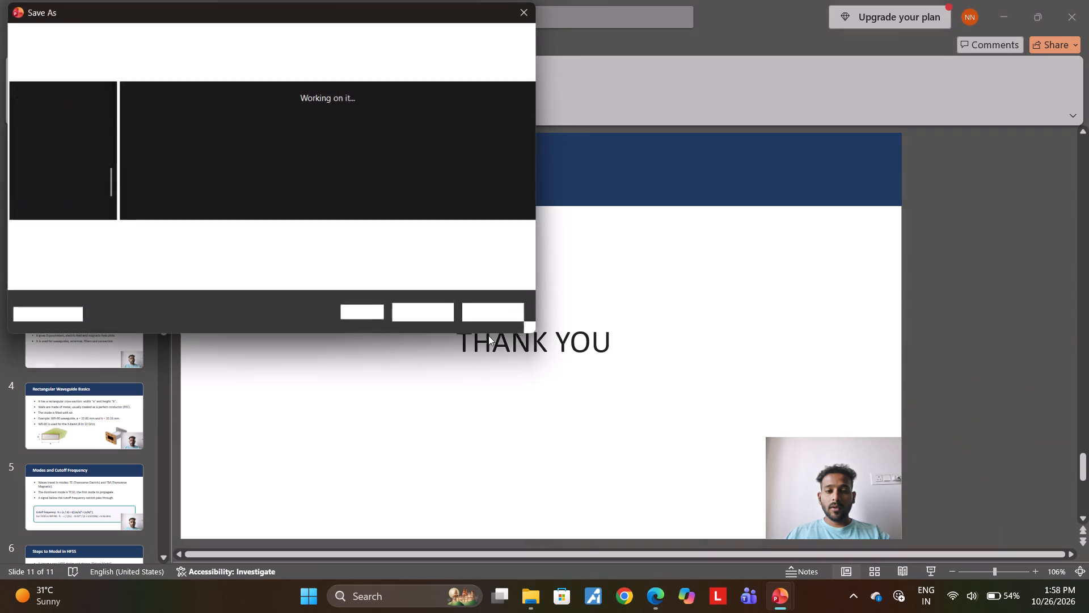